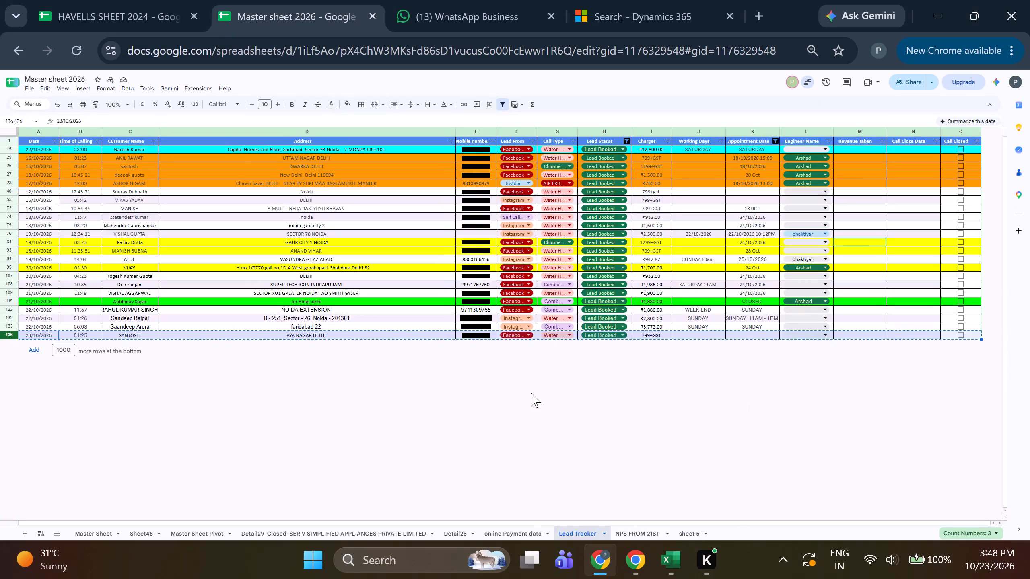
# Enter 25/10/2026 as the appointment date for the Aya Nagar Delhi lead in row 136.
pyautogui.click(497, 423)
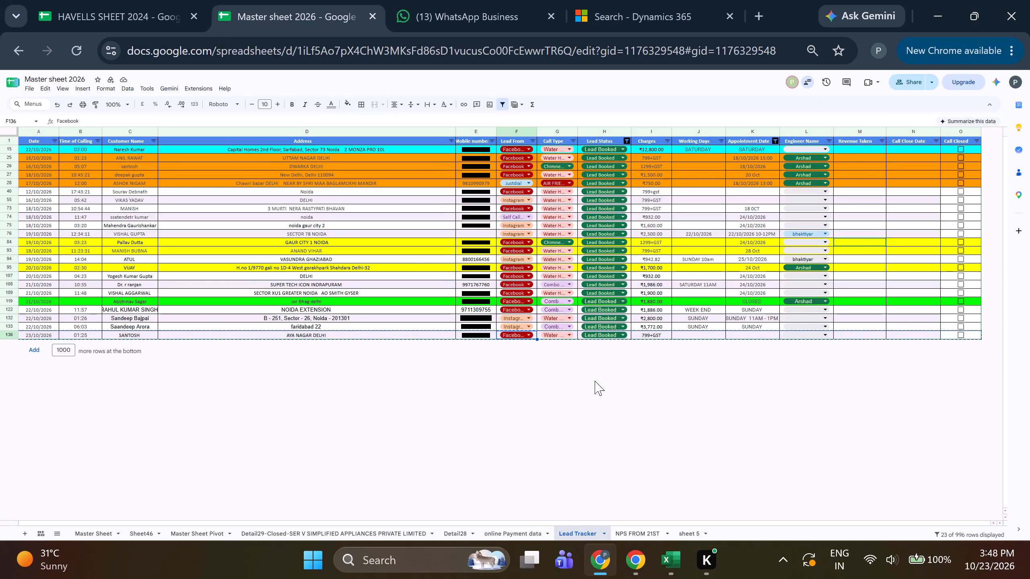
pyautogui.hotkey('ctrl', '=')
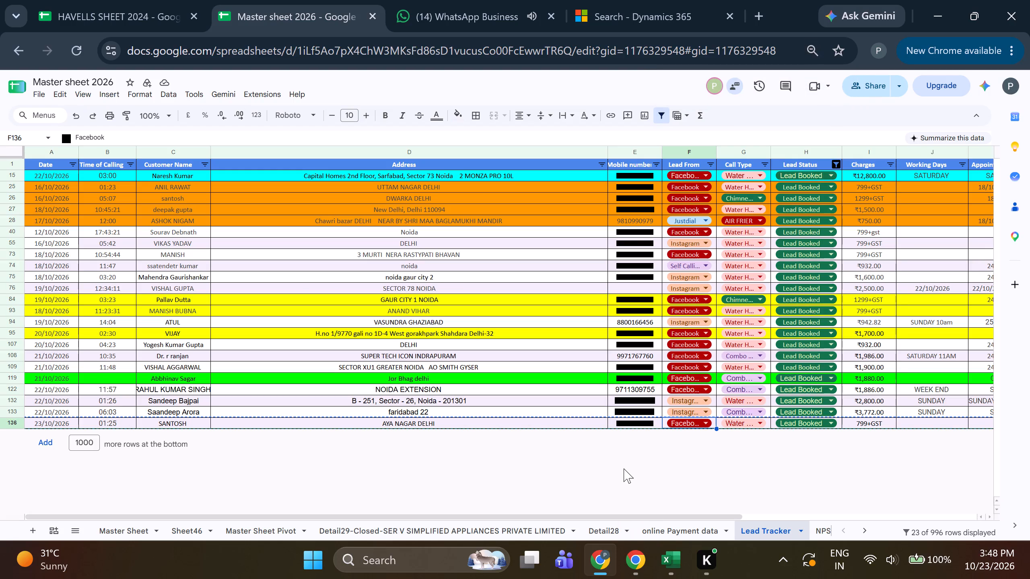
pyautogui.click(563, 460)
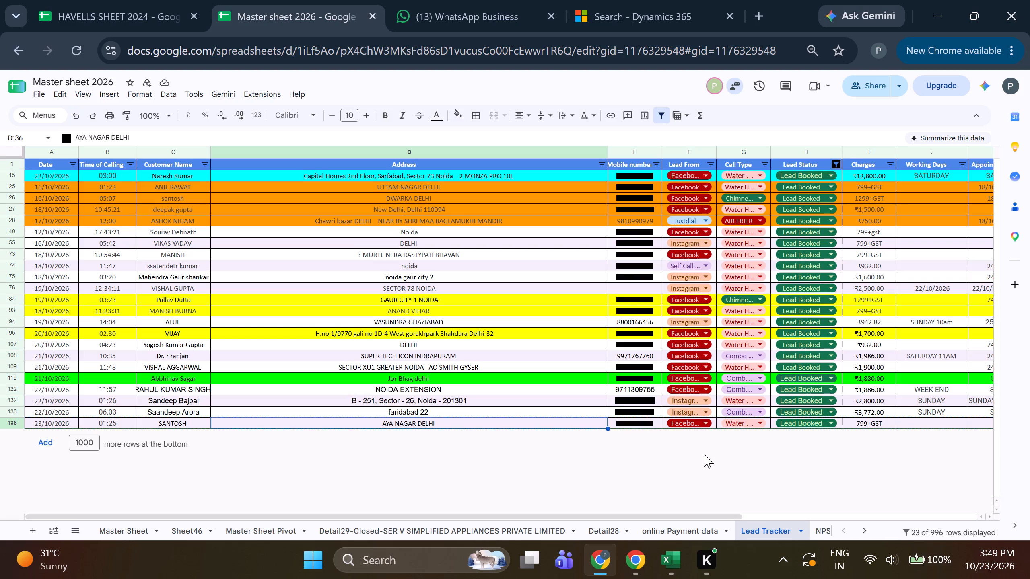
pyautogui.press('Right')
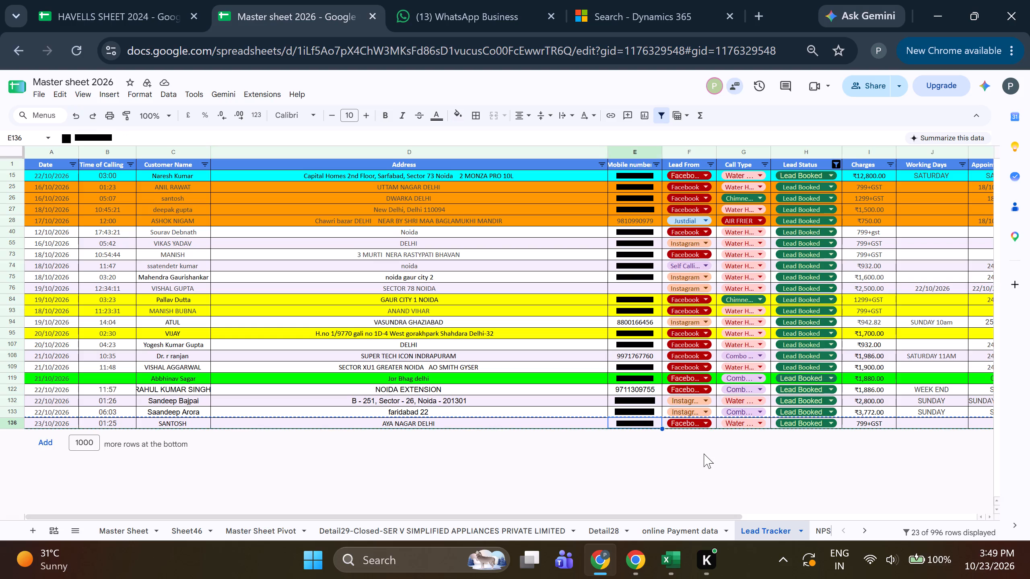
pyautogui.press('Right')
pyautogui.press('Right')
pyautogui.press('Right')
pyautogui.press('Right')
pyautogui.press('Right')
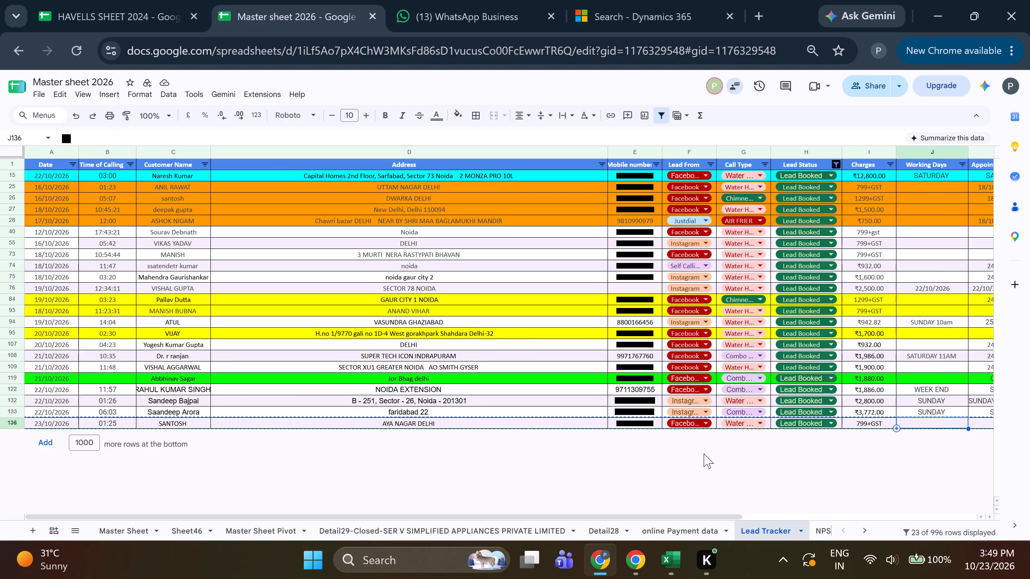
pyautogui.press('Right')
pyautogui.press('Right')
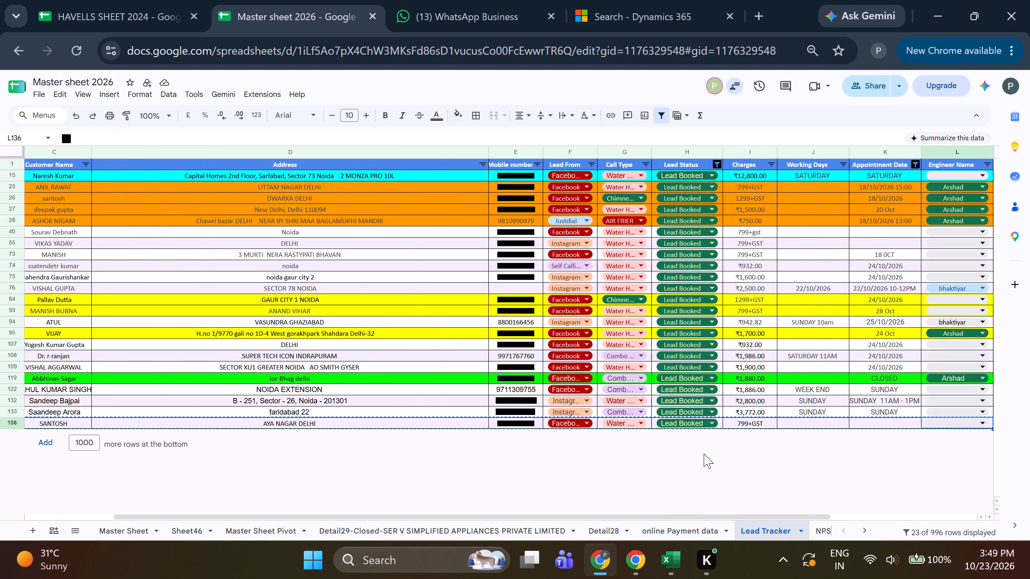
pyautogui.press('Left')
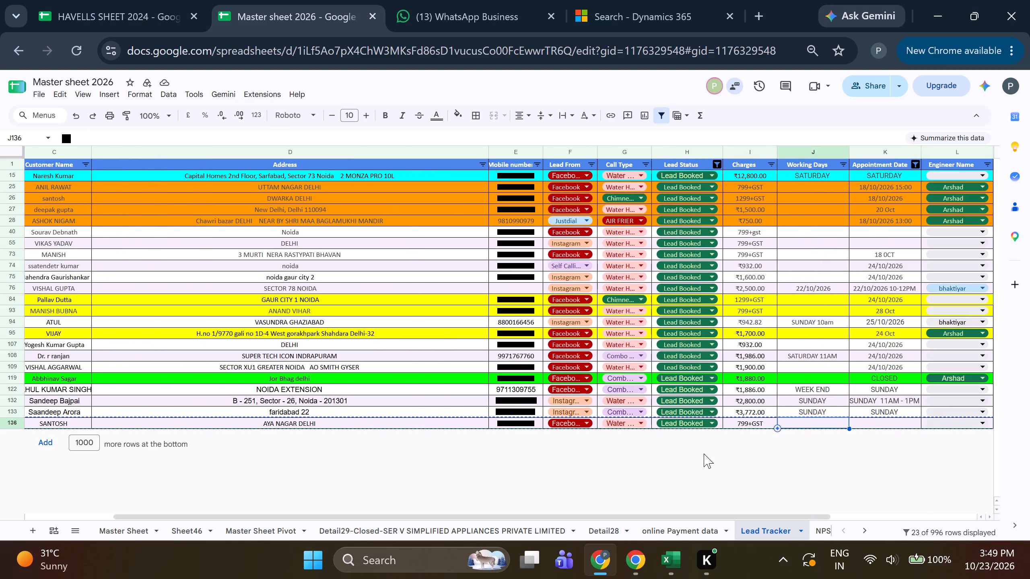
pyautogui.press('Left')
pyautogui.press('Left')
pyautogui.press('Left')
pyautogui.press('Left')
pyautogui.press('Right')
pyautogui.press('Right')
pyautogui.press('Right')
pyautogui.press('Right')
pyautogui.press('Right')
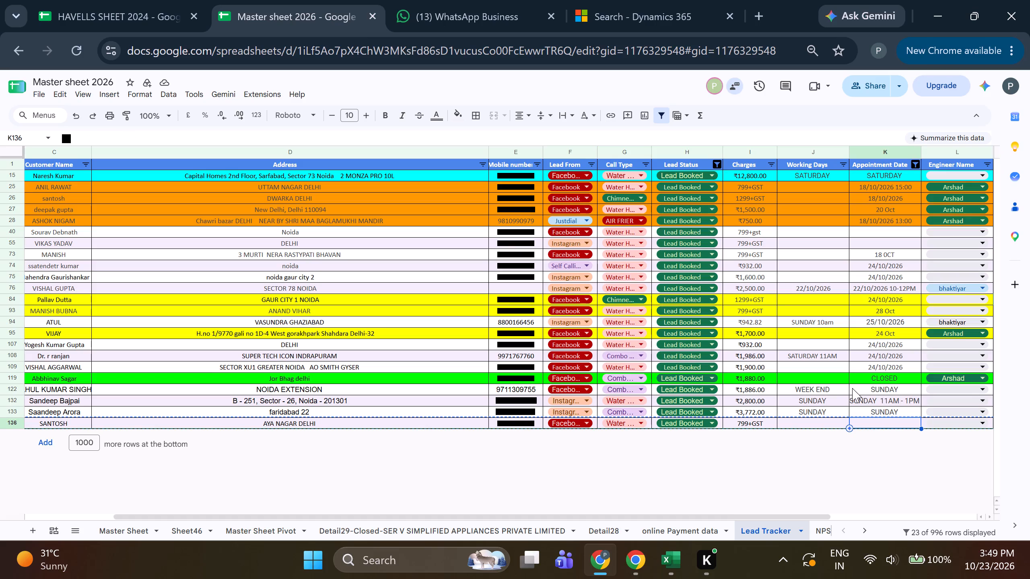
pyautogui.write('25')
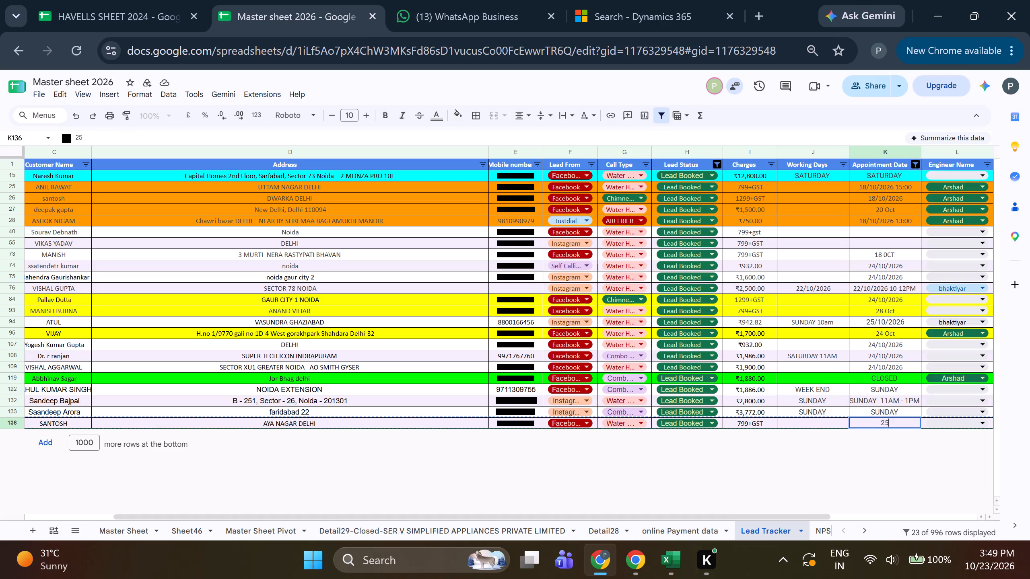
pyautogui.press('/')
pyautogui.write('10/292')
pyautogui.press('BackSpace')
pyautogui.press('BackSpace')
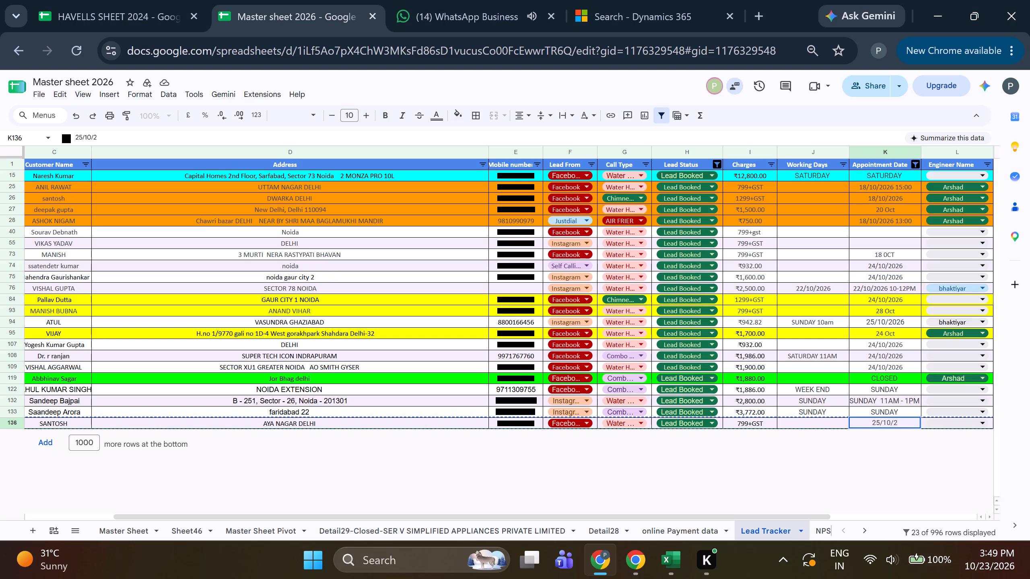
pyautogui.press('0')
pyautogui.write('26')
pyautogui.press('Return')
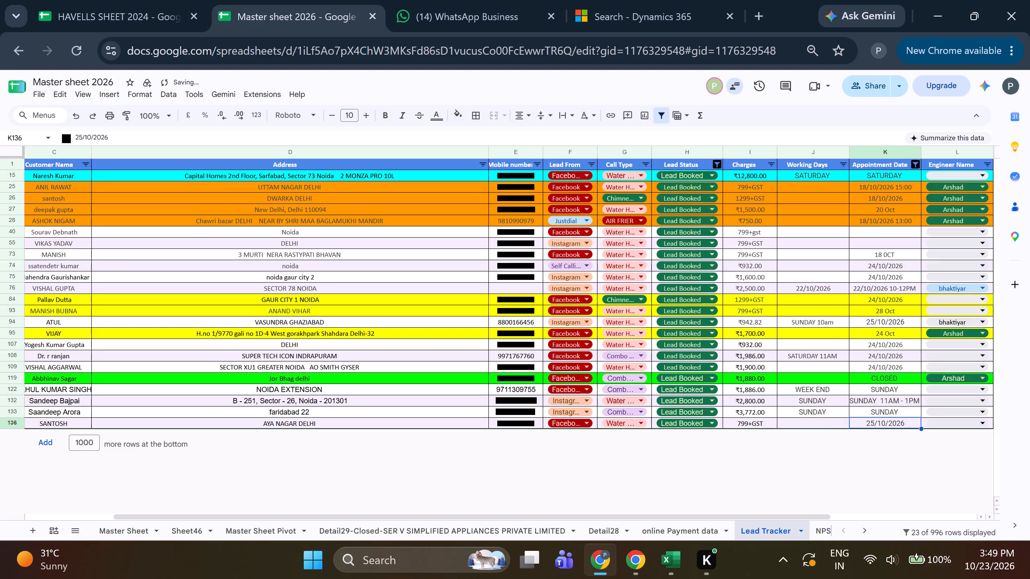
# Review the addresses, charges and appointment dates of the booked leads in rows 76 to 95.
pyautogui.click(824, 426)
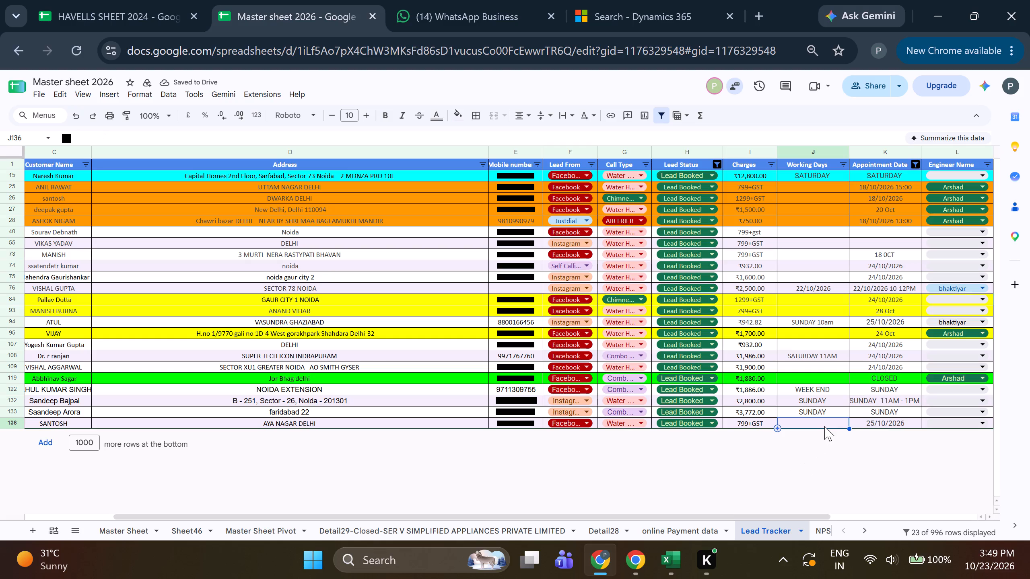
pyautogui.click(183, 289)
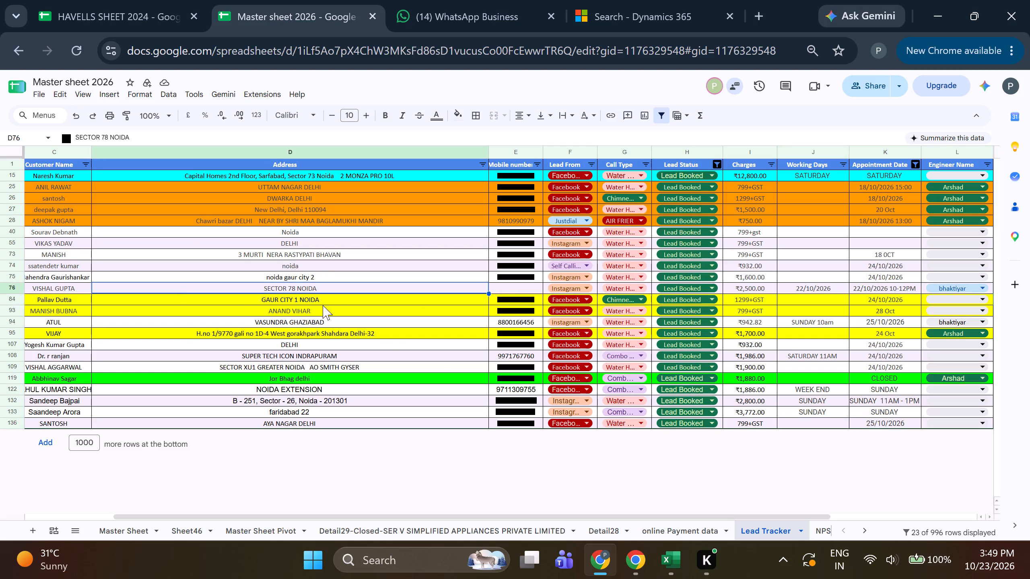
pyautogui.click(515, 289)
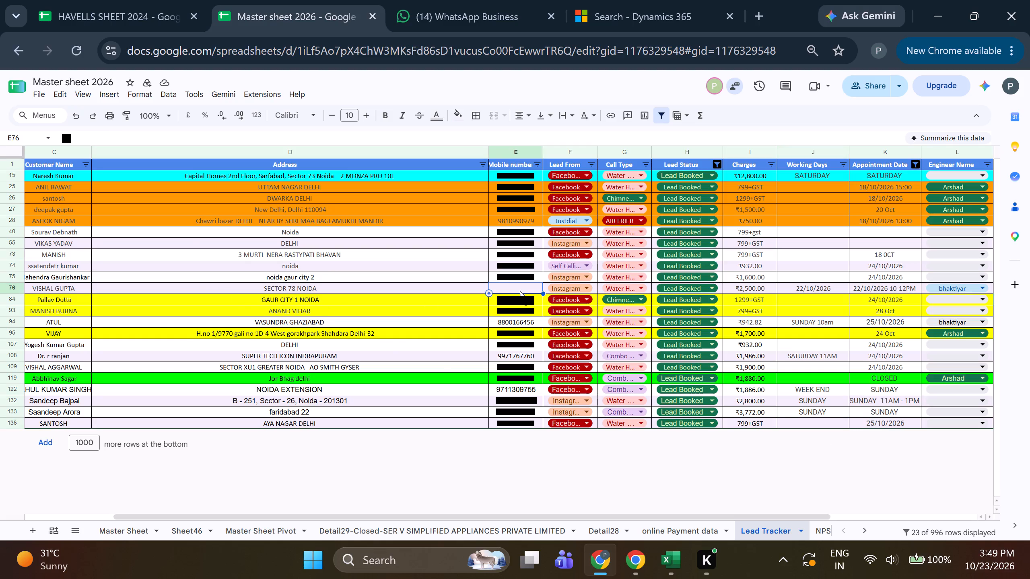
pyautogui.click(748, 292)
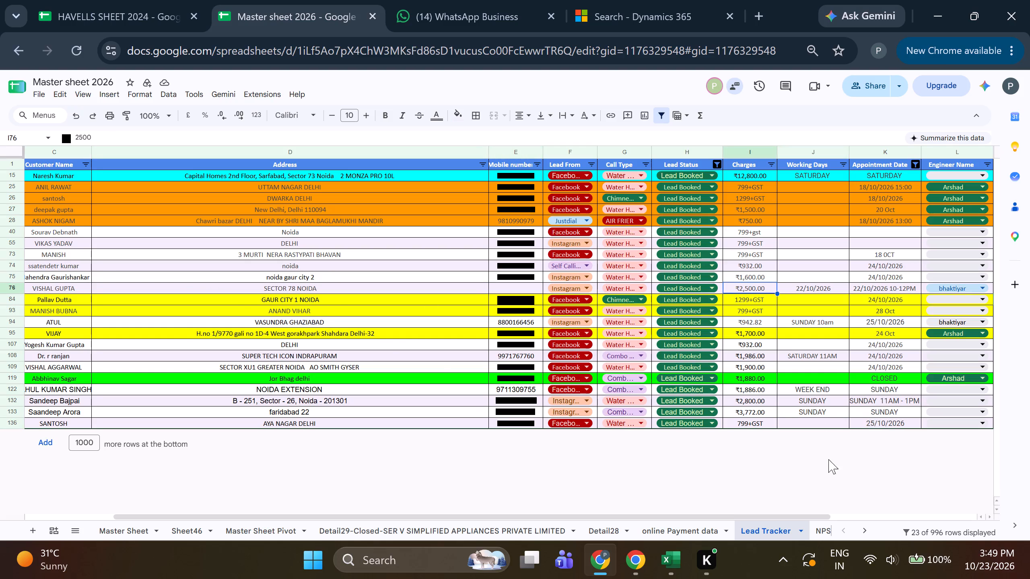
pyautogui.click(814, 423)
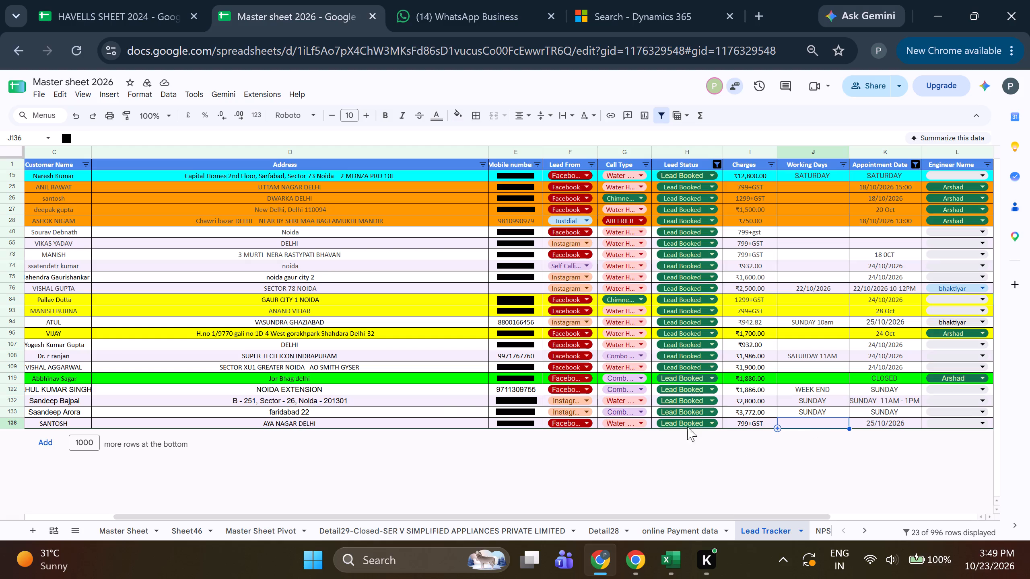
pyautogui.click(402, 333)
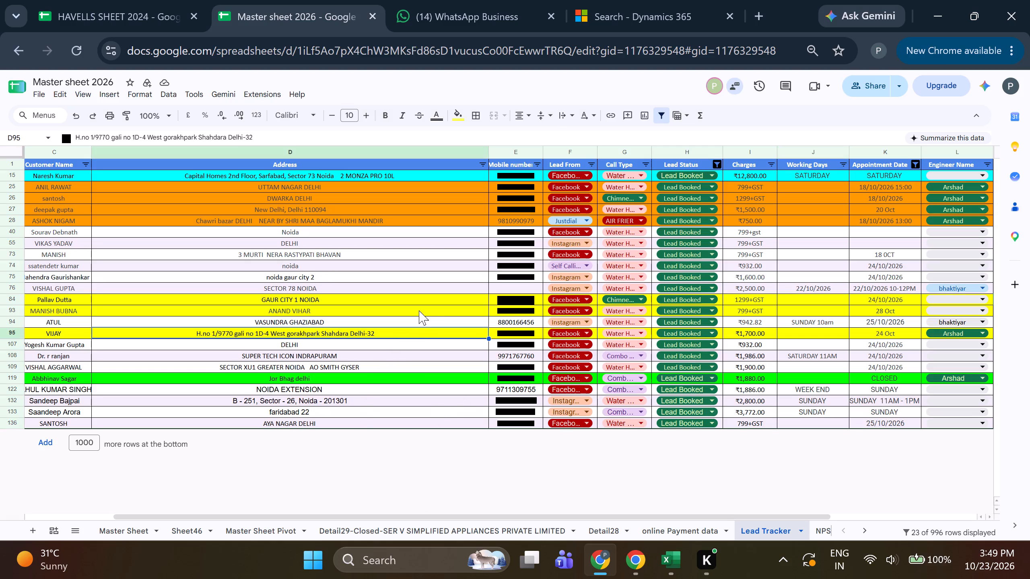
pyautogui.click(419, 310)
pyautogui.click(412, 301)
pyautogui.click(410, 310)
pyautogui.click(411, 328)
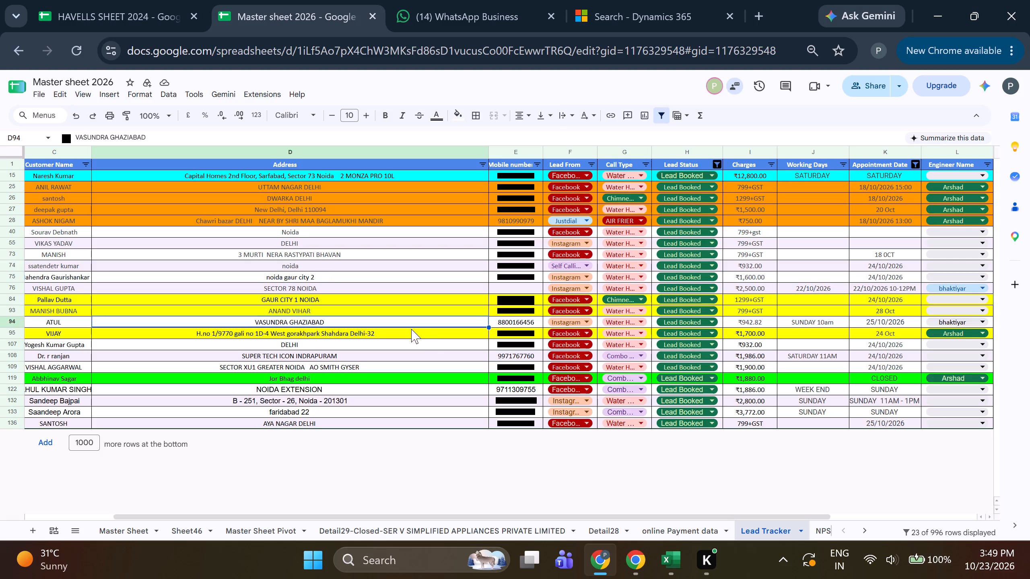
pyautogui.click(431, 333)
pyautogui.click(437, 302)
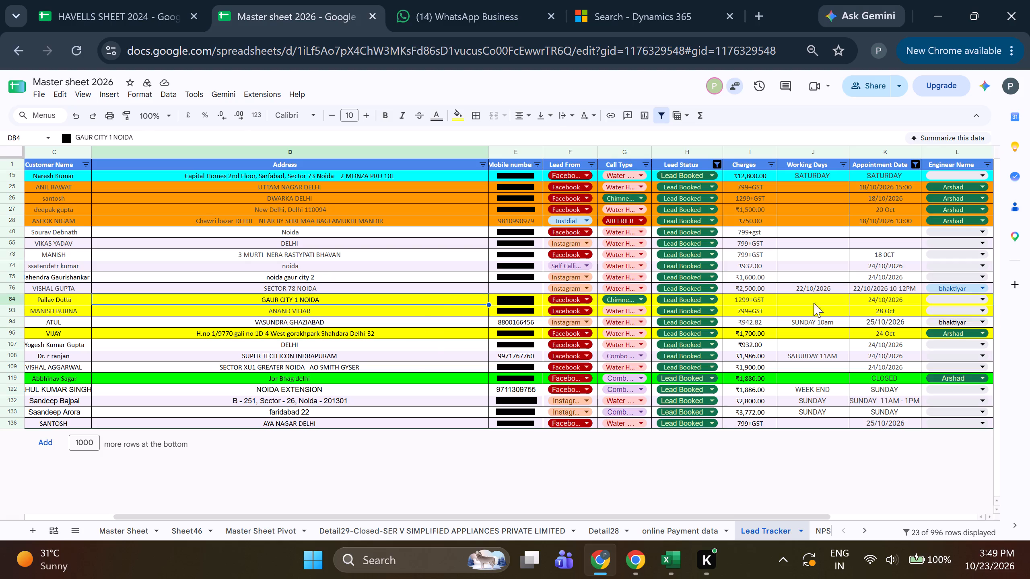
pyautogui.click(868, 304)
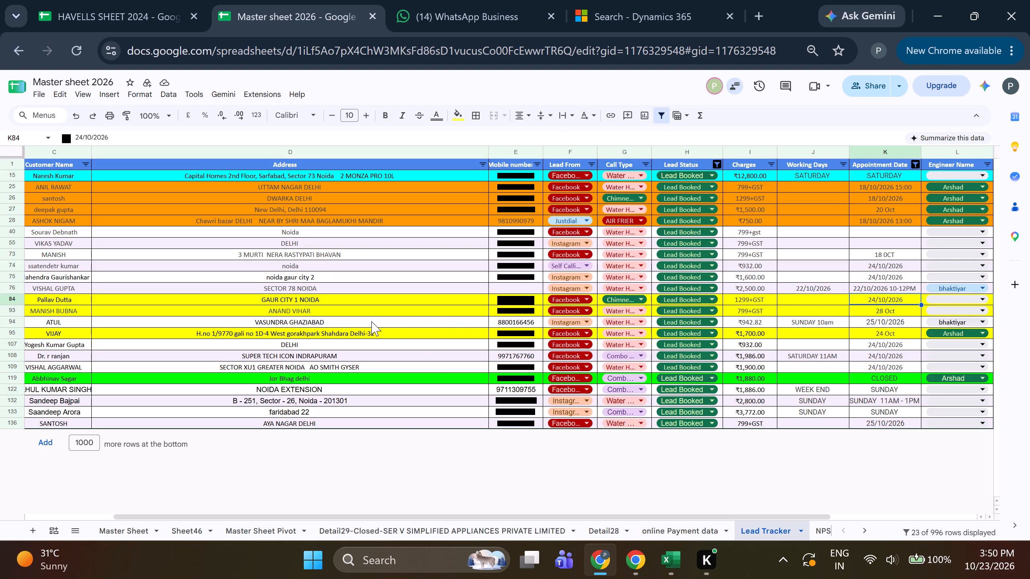
pyautogui.click(365, 311)
pyautogui.click(378, 303)
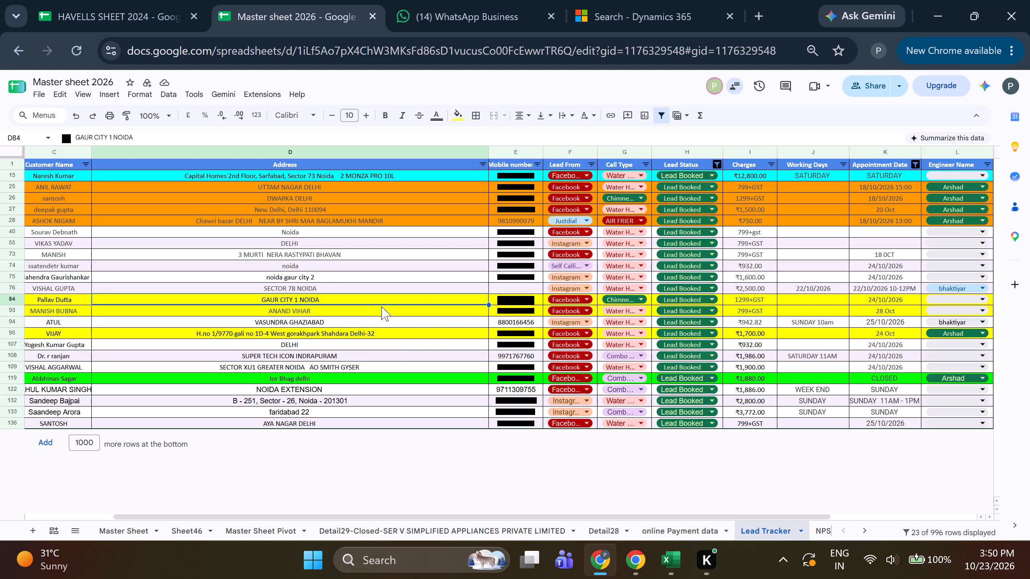
# Replace the appointment date of the yellow Shahdara Delhi lead in row 95 with "pending".
pyautogui.click(413, 334)
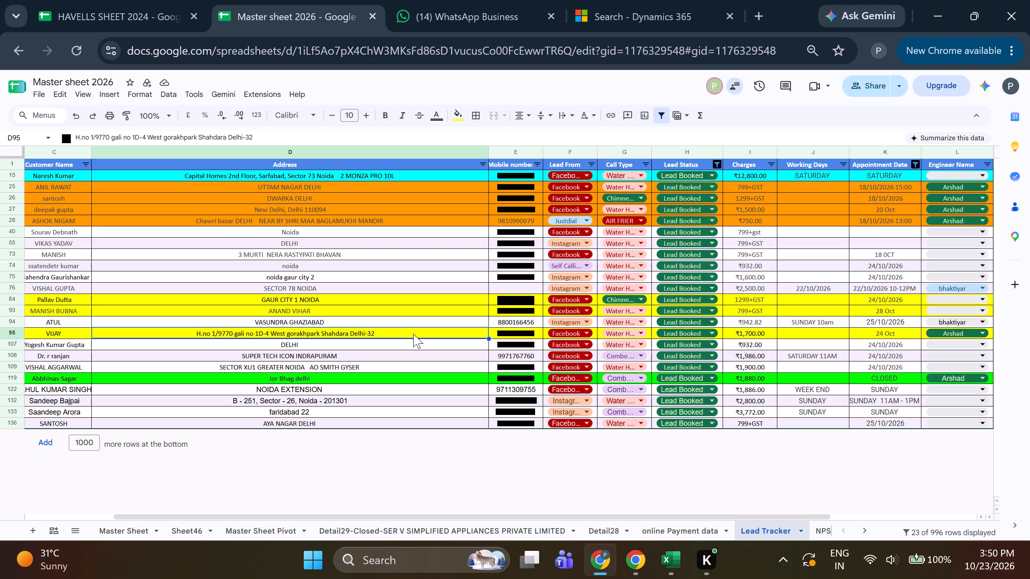
pyautogui.doubleClick(860, 334)
pyautogui.click(857, 334)
pyautogui.tripleClick(854, 334)
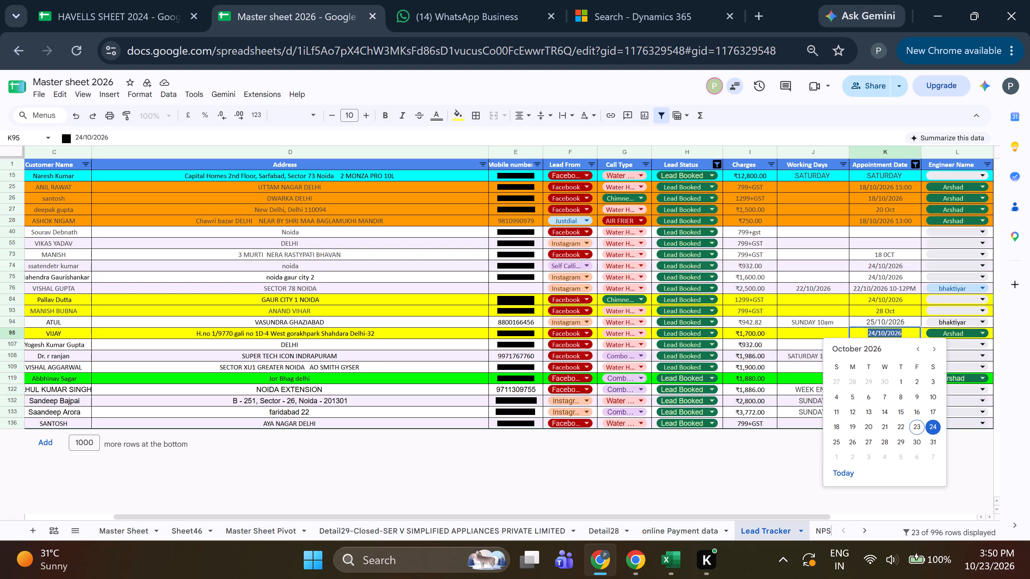
pyautogui.press('BackSpace')
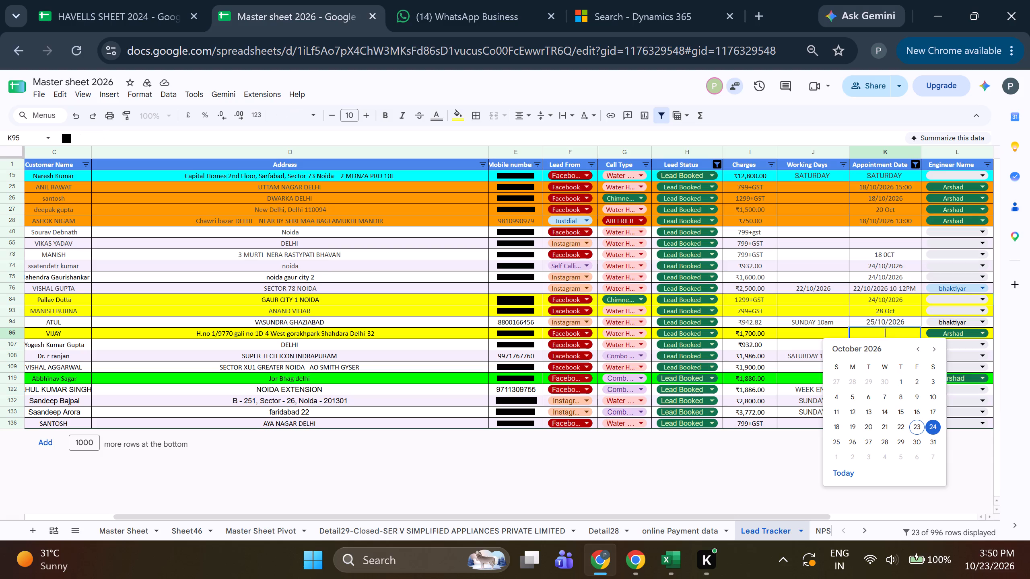
pyautogui.write('pending')
pyautogui.press('space')
pyautogui.press('Return')
# Remove the filter from the Lead Tracker sheet.
pyautogui.click(832, 444)
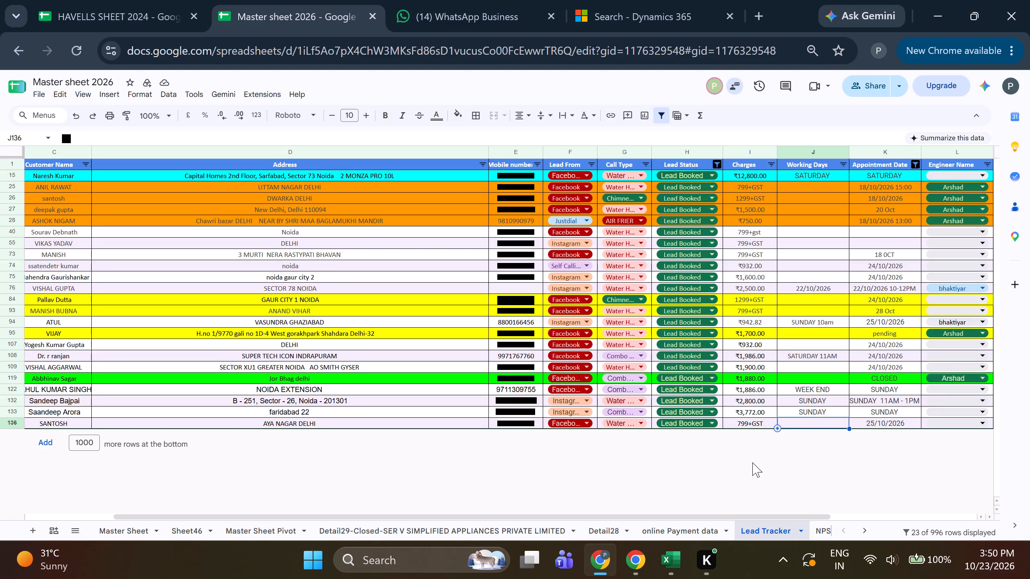
pyautogui.press('Left')
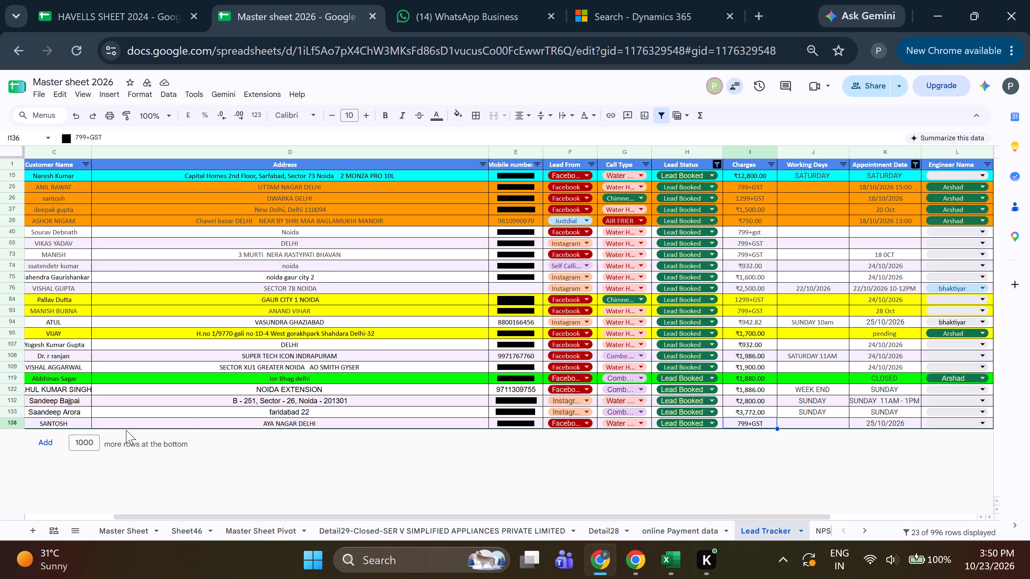
pyautogui.scroll(1, 104, 438)
pyautogui.scroll(-2, 173, 378)
pyautogui.click(660, 113)
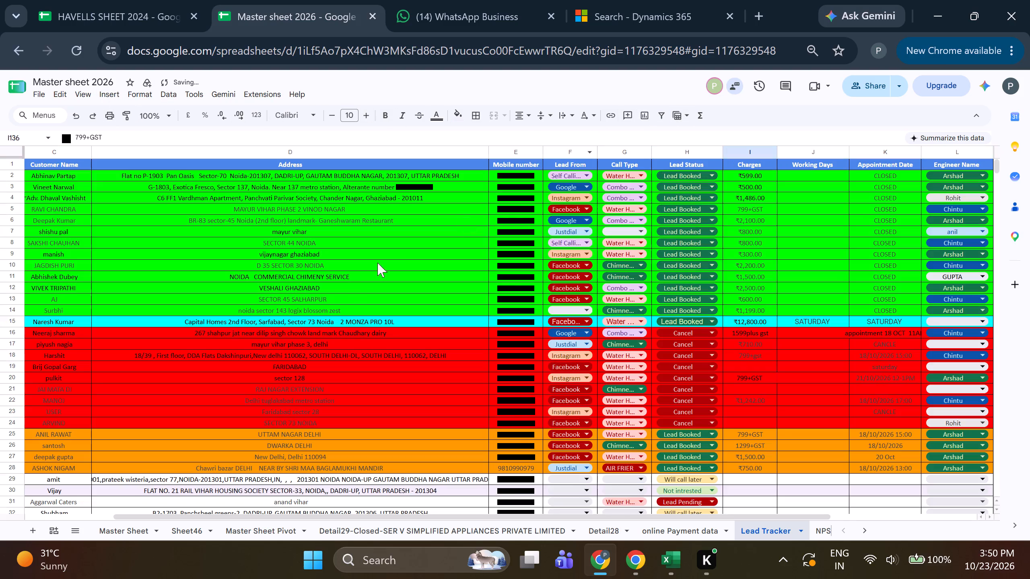
# Move the green closed Jor Bhag Delhi lead from row 119 up to row 14, among the other closed leads.
pyautogui.scroll(-18, 433, 341)
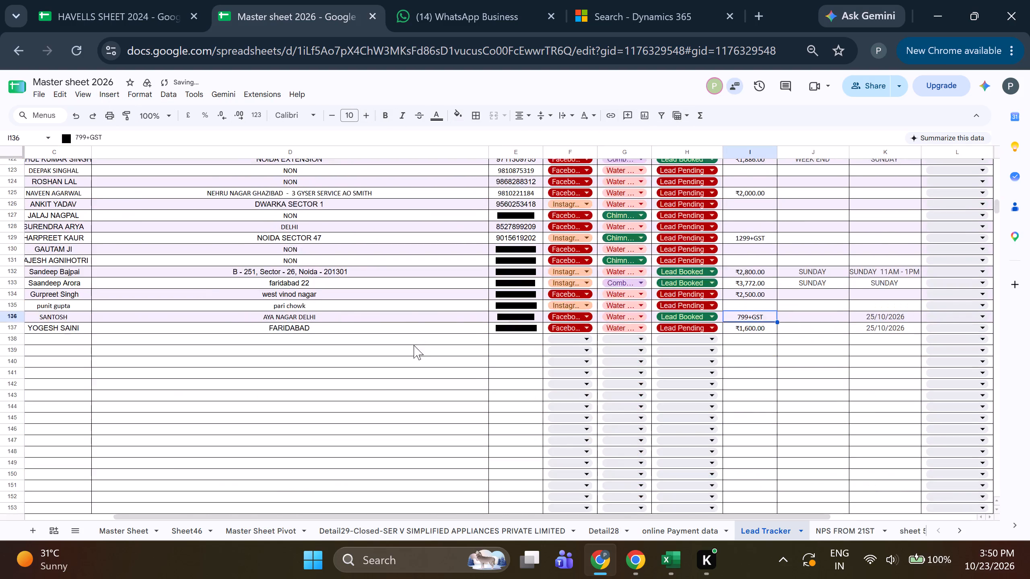
pyautogui.click(212, 414)
pyautogui.scroll(4, 200, 411)
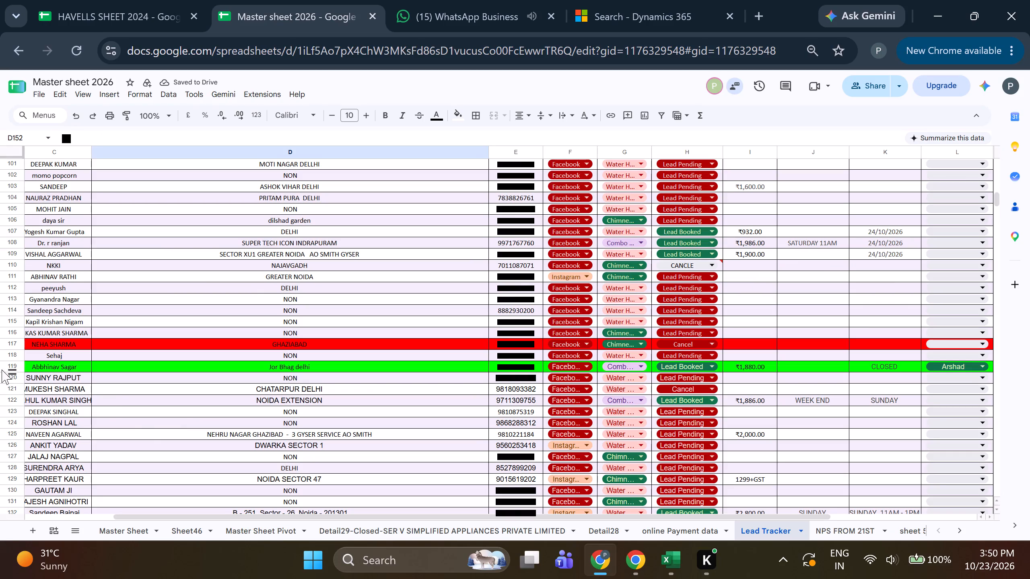
pyautogui.click(2, 367)
pyautogui.moveTo(4, 366); pyautogui.dragTo(0, 162)
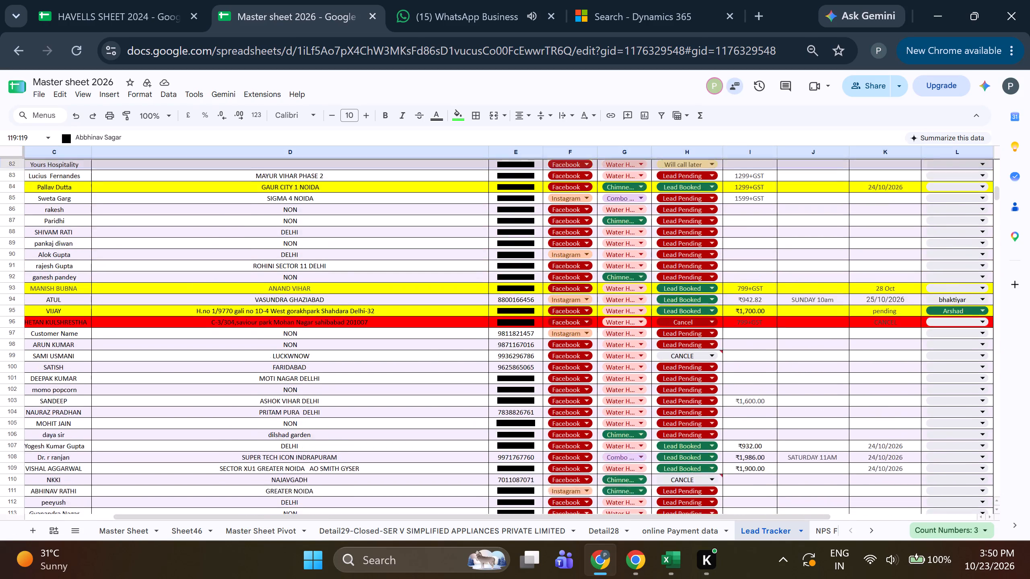
pyautogui.moveTo(0, 162); pyautogui.dragTo(4, 164)
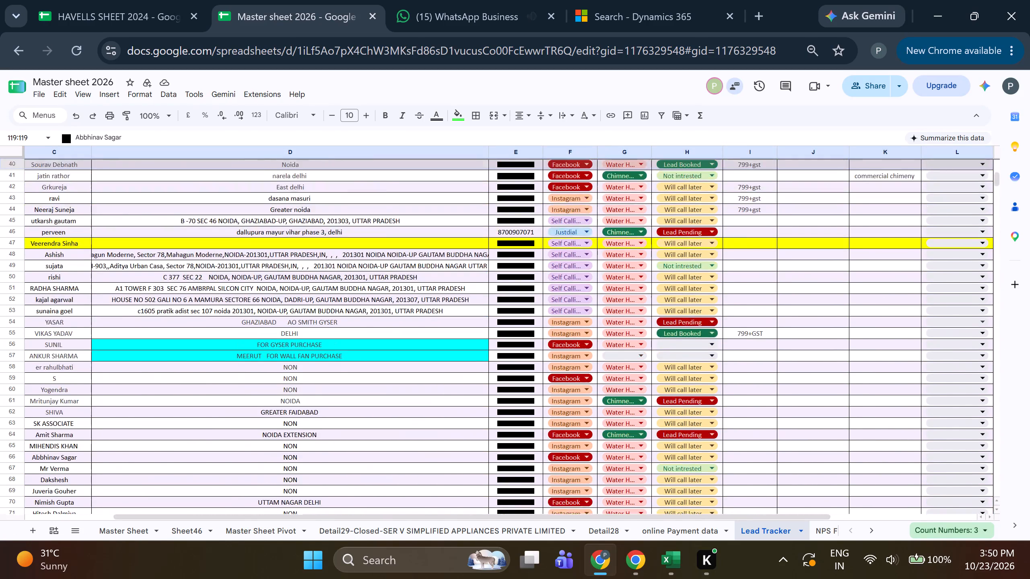
pyautogui.moveTo(4, 164); pyautogui.dragTo(0, 230)
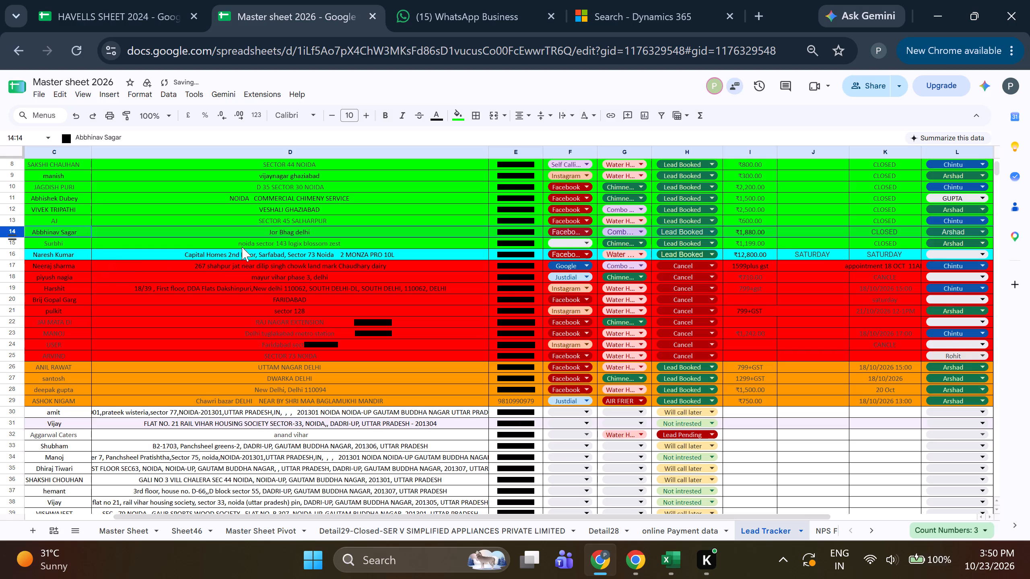
# Mark the Jor Bhag Delhi lead in row 14 as Call Closed.
pyautogui.click(867, 232)
pyautogui.press('Right')
pyautogui.press('Right')
pyautogui.press('Right')
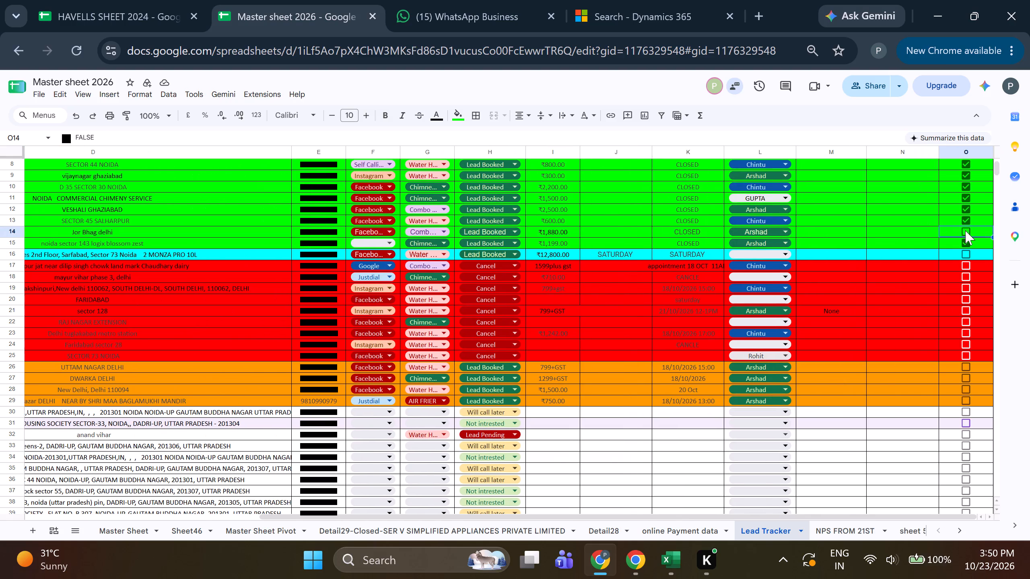
pyautogui.click(965, 234)
# Check the count of Call Closed entries for the green leads in rows 2 to 15.
pyautogui.scroll(5, 943, 269)
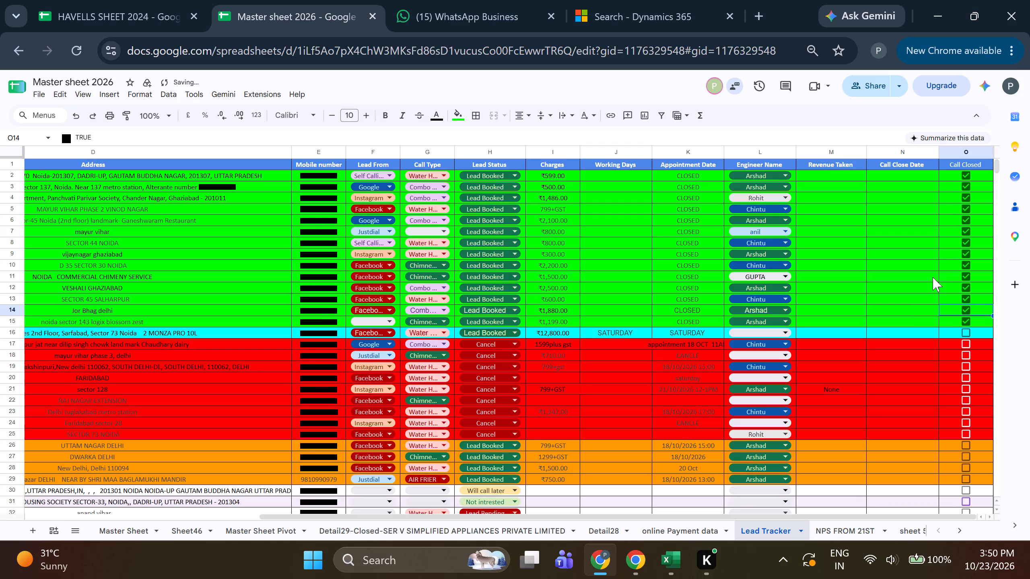
pyautogui.click(943, 176)
pyautogui.moveTo(943, 175); pyautogui.dragTo(935, 226)
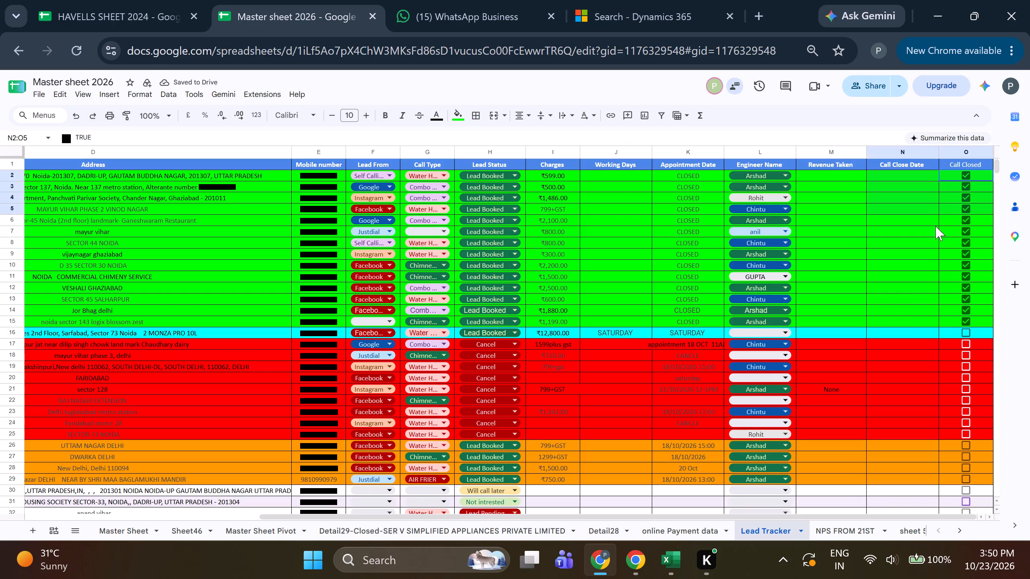
pyautogui.moveTo(935, 226); pyautogui.dragTo(956, 321)
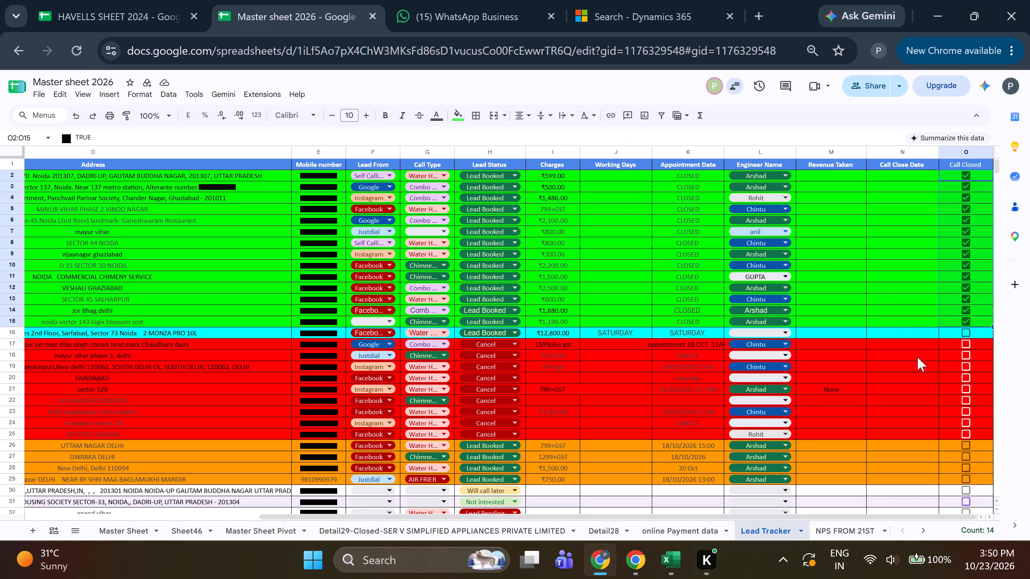
pyautogui.click(902, 294)
# Go to the first cell of empty row 138, directly below the last Faridabad lead.
pyautogui.scroll(-1, 812, 258)
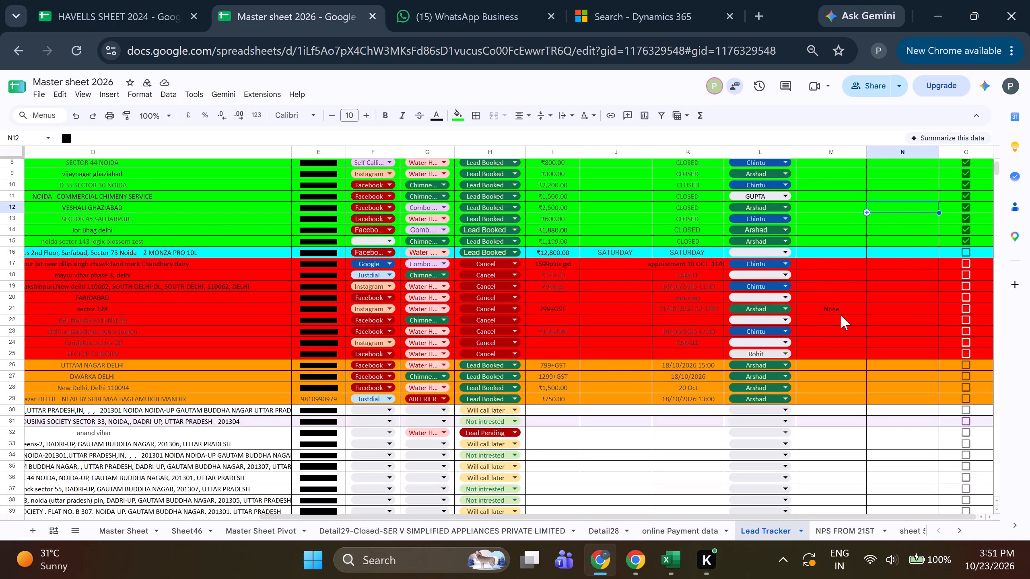
pyautogui.scroll(-1, 861, 292)
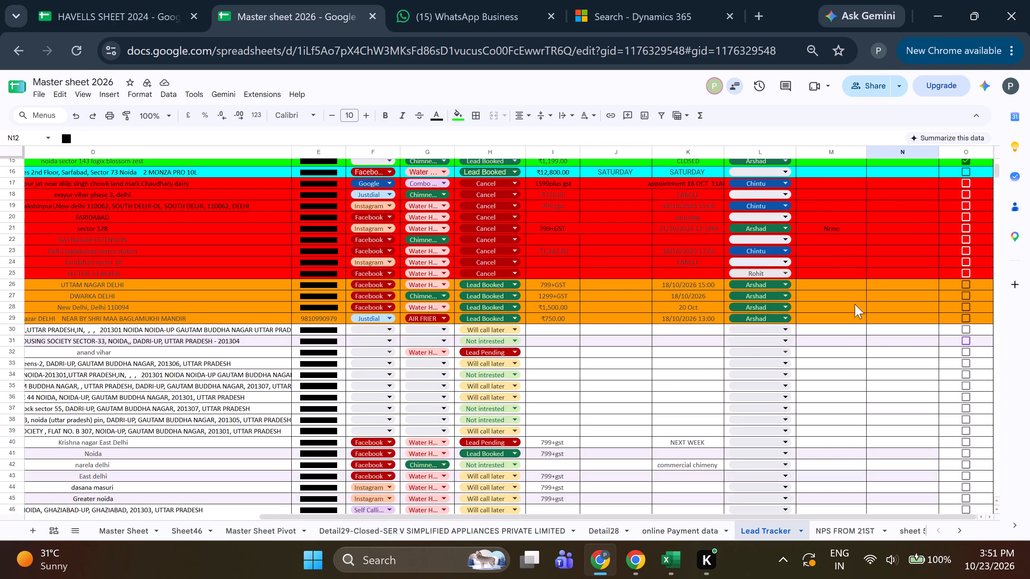
pyautogui.click(820, 383)
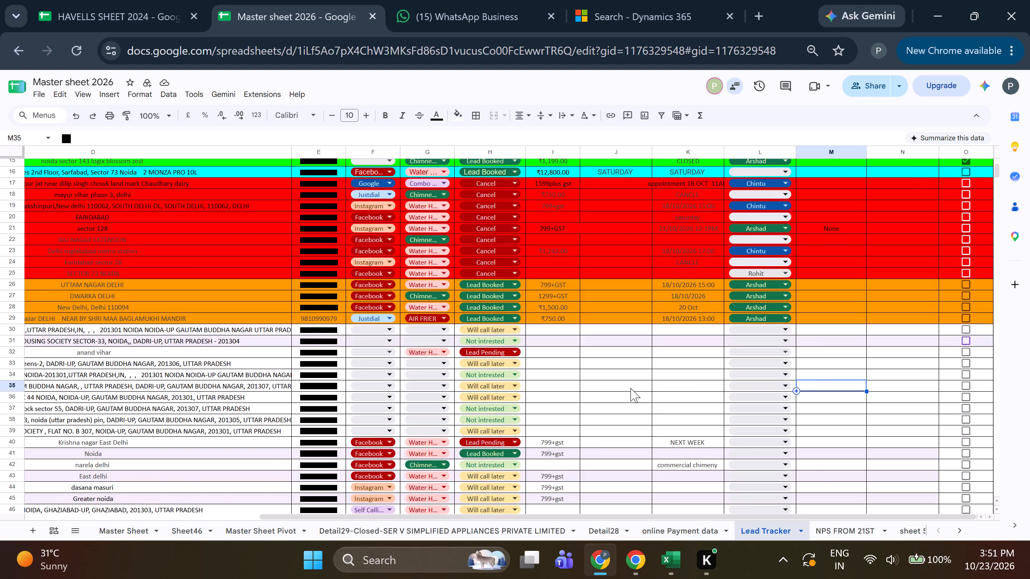
pyautogui.click(634, 388)
pyautogui.scroll(-8, 636, 398)
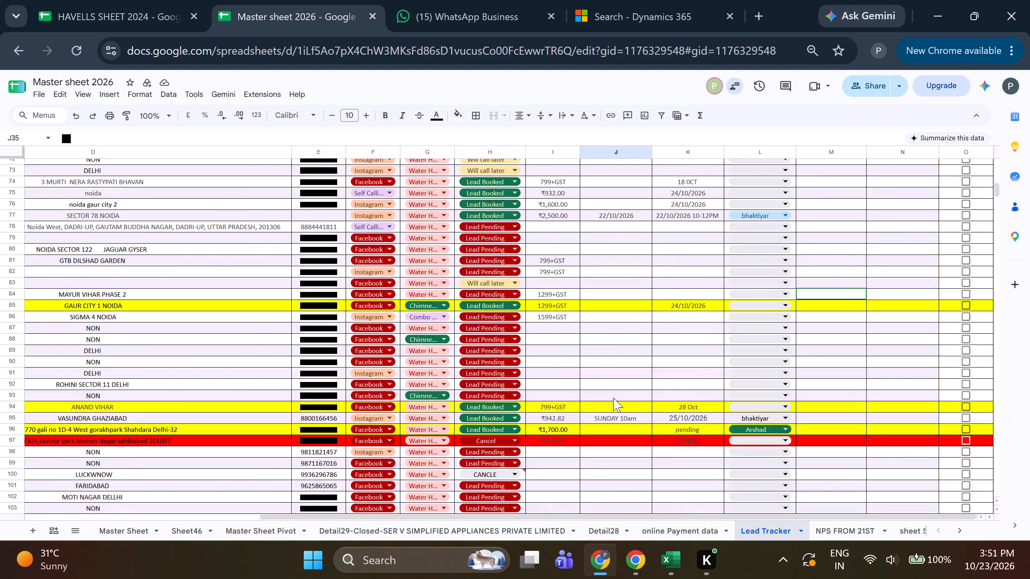
pyautogui.scroll(-6, 613, 398)
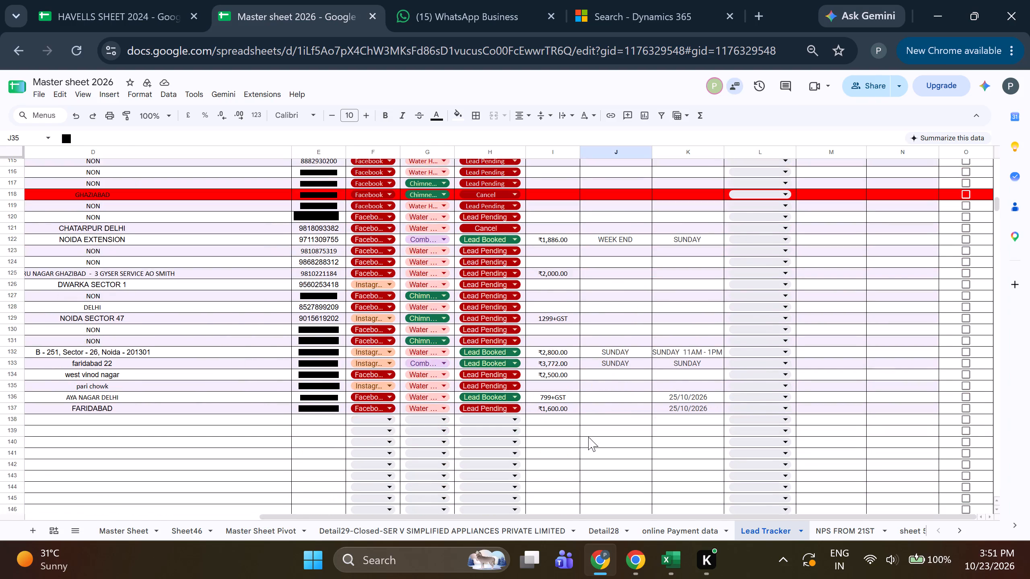
pyautogui.click(587, 434)
pyautogui.click(553, 419)
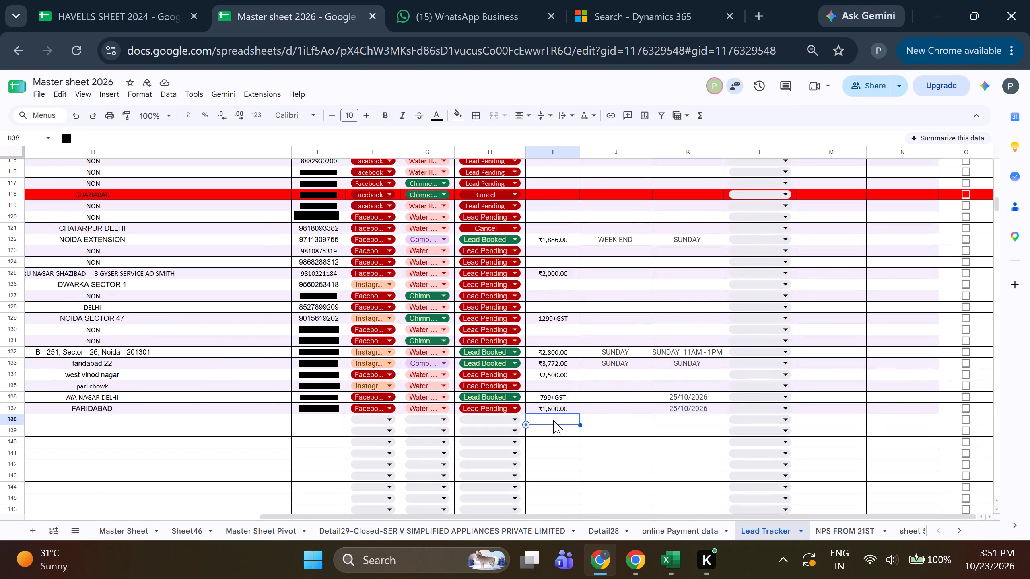
pyautogui.press('Left')
pyautogui.press('Left')
pyautogui.press('Left')
pyautogui.press('Left')
pyautogui.press('Left')
pyautogui.press('Left')
pyautogui.press('Left')
pyautogui.press('Left')
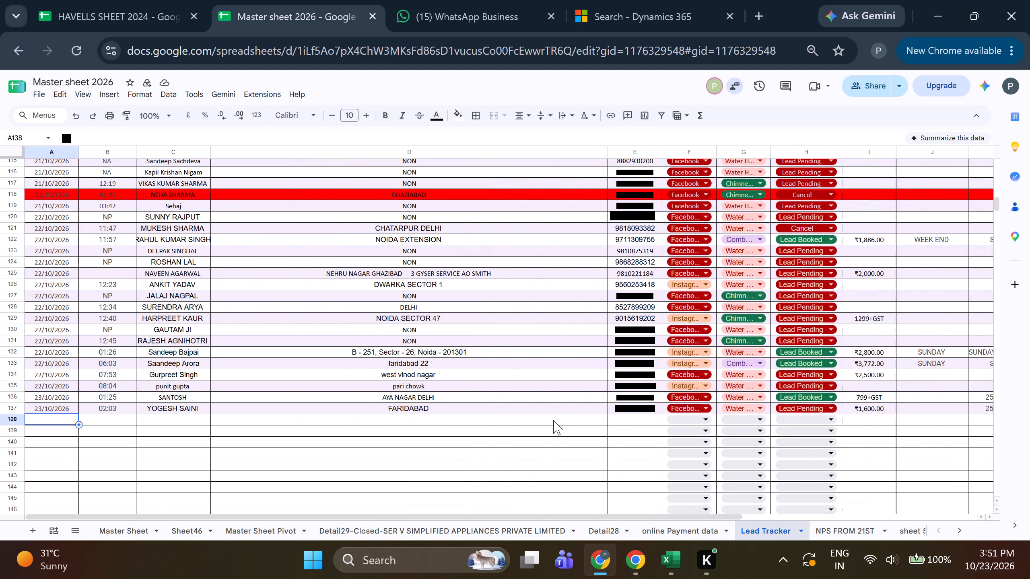
pyautogui.press('Left')
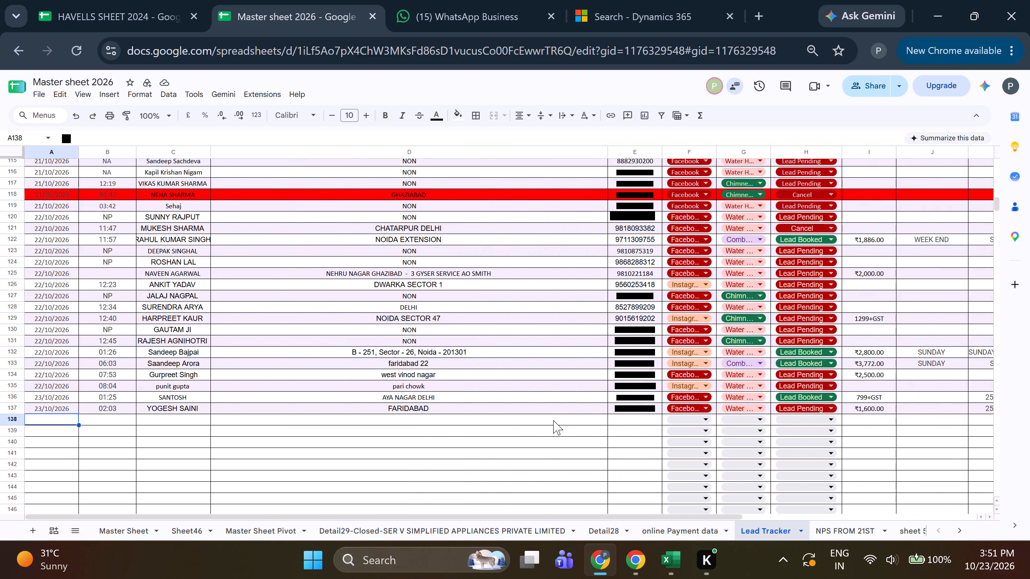
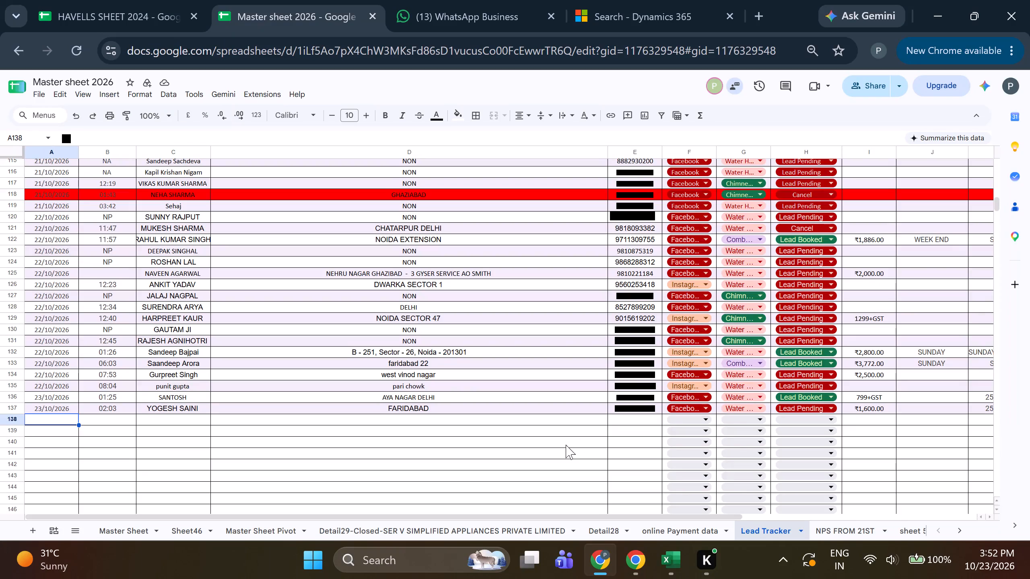
# Examine the yellow Anand Vihar lead in row 94, from its location across to its date in column K.
pyautogui.scroll(3, 604, 442)
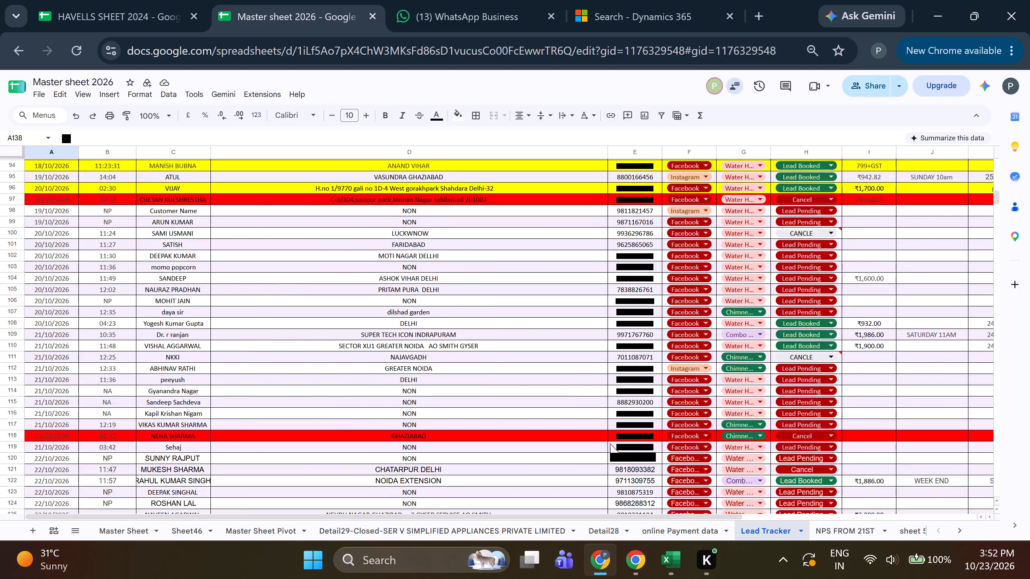
pyautogui.scroll(2, 585, 445)
pyautogui.click(481, 321)
pyautogui.click(492, 329)
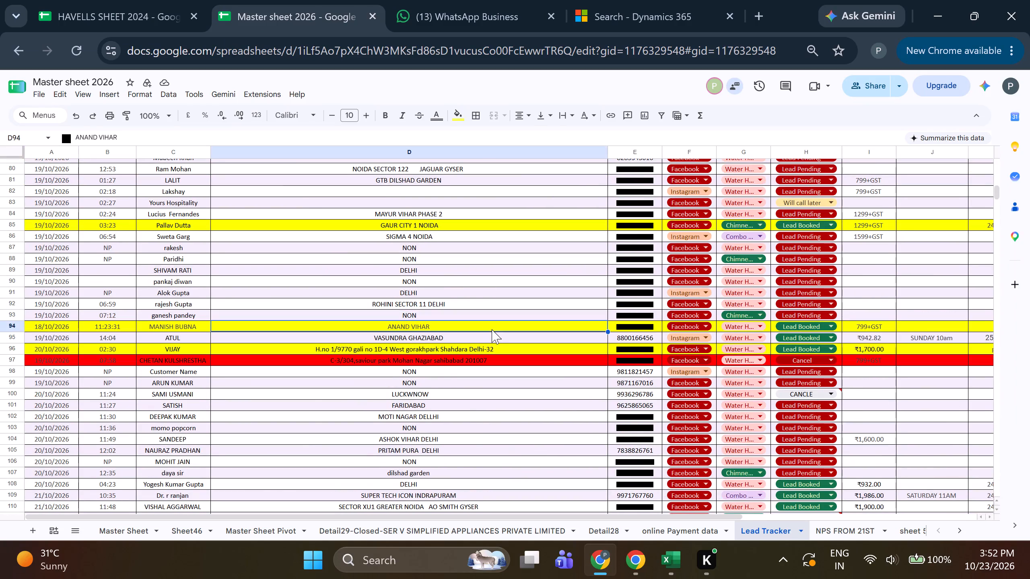
pyautogui.press('Right')
pyautogui.press('Right')
pyautogui.press('Right')
pyautogui.press('Right')
pyautogui.press('Right')
pyautogui.press('Right')
pyautogui.press('Right')
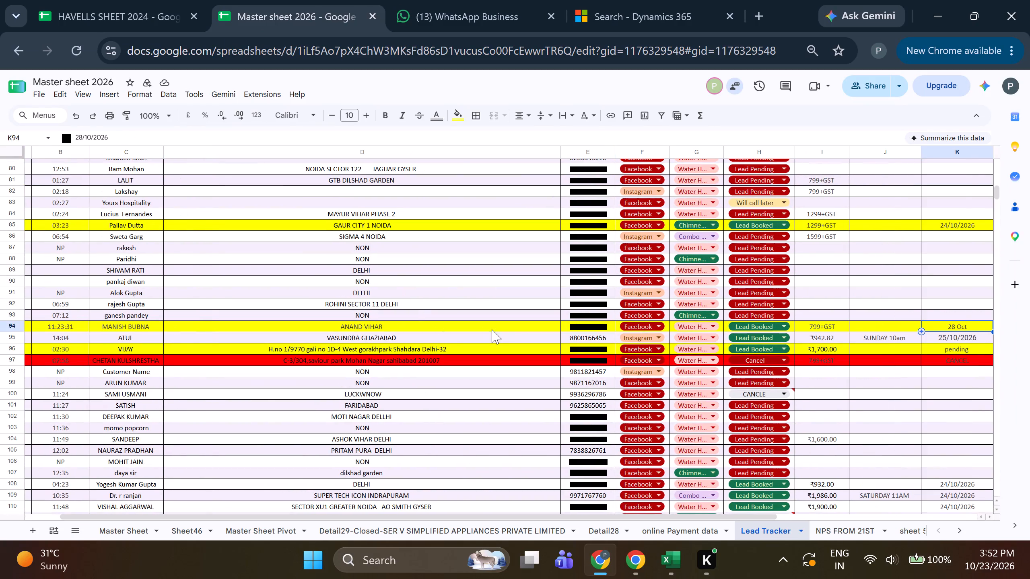
pyautogui.press('Left')
pyautogui.press('Left')
pyautogui.press('Left')
pyautogui.press('Left')
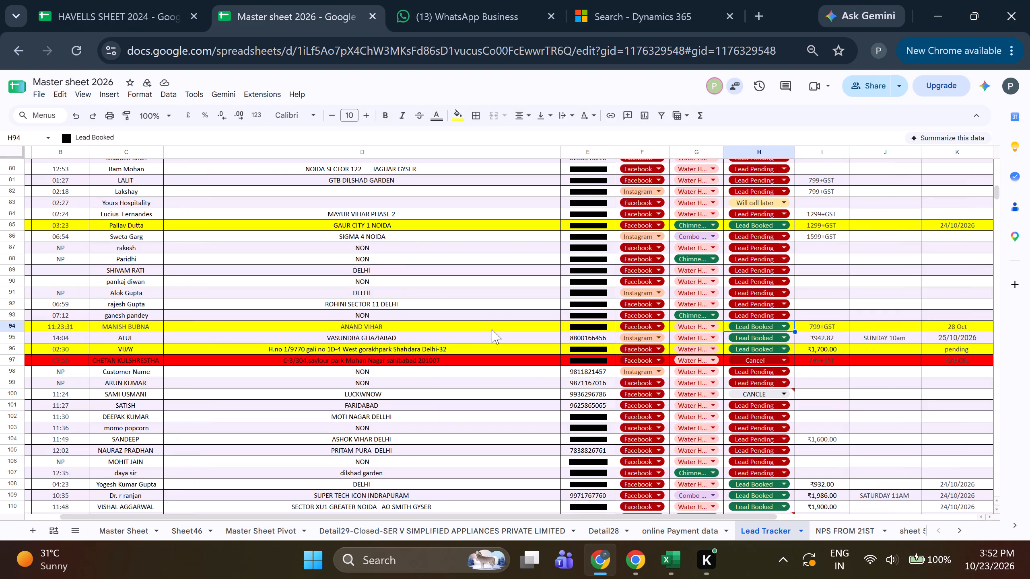
pyautogui.press('Left')
pyautogui.press('Left')
pyautogui.press('Left')
# Examine the other yellow booked leads, in row 96 and in row 85 for Gaur City 1 Noida.
pyautogui.press('Down')
pyautogui.press('Down')
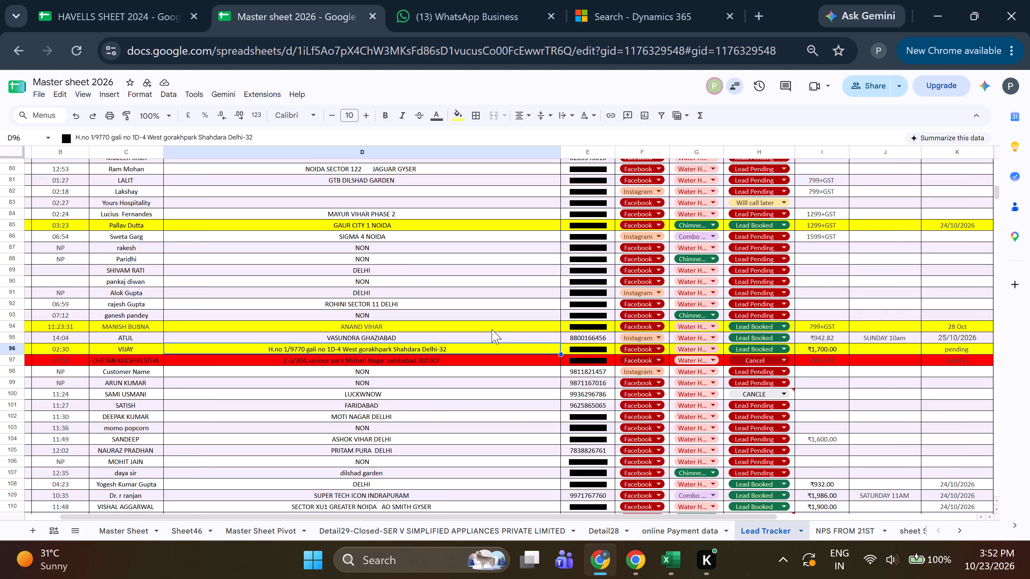
pyautogui.press('Up')
pyautogui.press('Up')
pyautogui.press('Up')
pyautogui.press('Up')
pyautogui.press('Up')
pyautogui.press('Up')
pyautogui.press('Up')
pyautogui.press('Up')
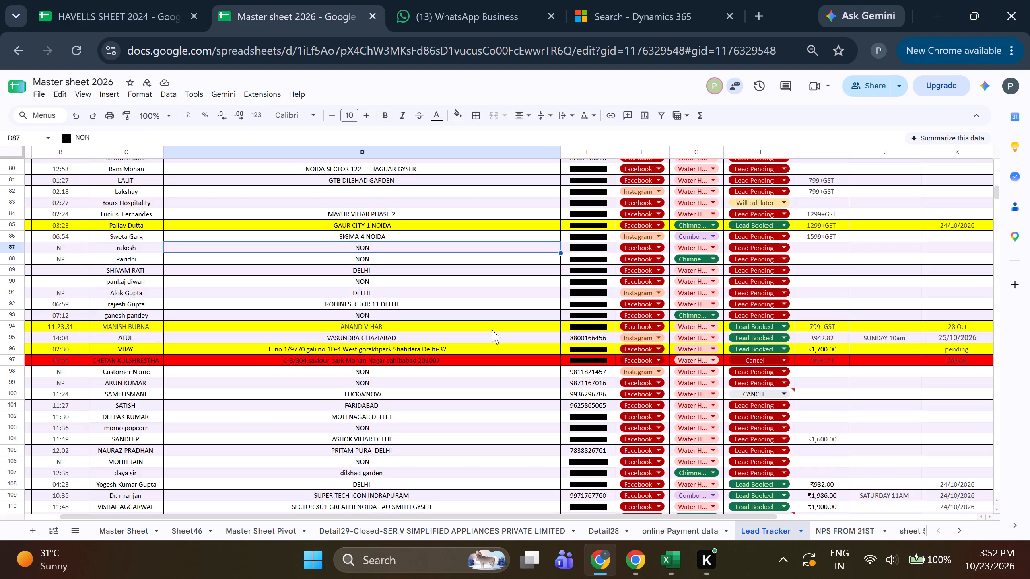
pyautogui.press('Up')
pyautogui.press('Up')
pyautogui.press('Up')
pyautogui.press('Down')
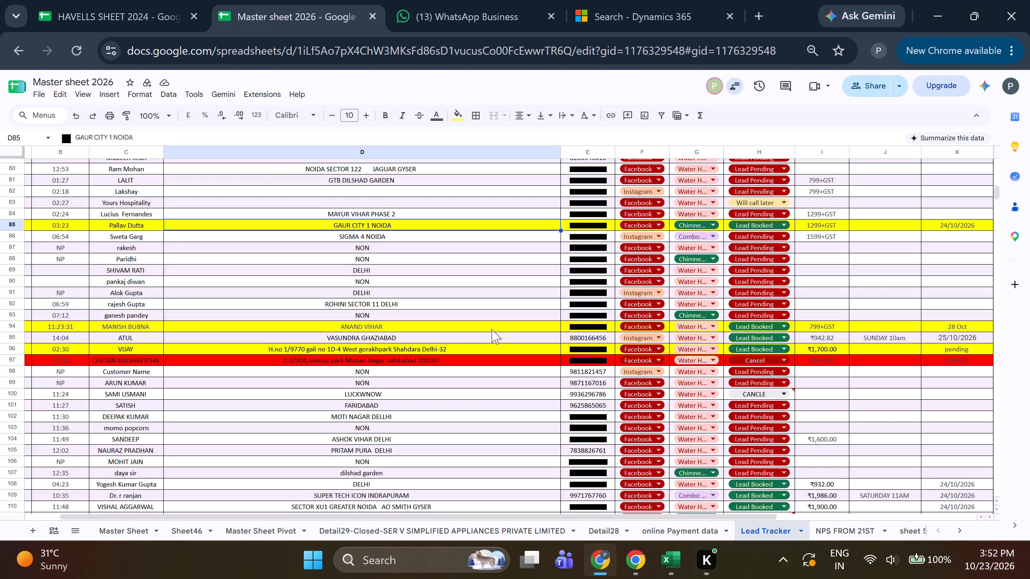
# Look through the lead addresses from row 85 down to row 117, then return to the Vasundra Ghaziabad lead in row 95.
pyautogui.press('Down')
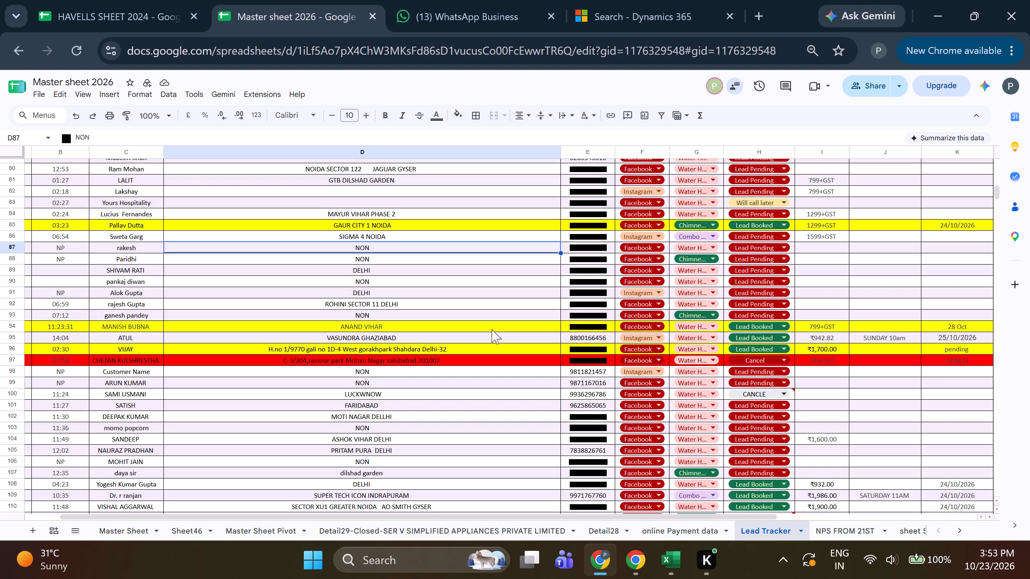
pyautogui.press('Down')
pyautogui.press('Down')
pyautogui.press('Down')
pyautogui.press('Down')
pyautogui.press('Down')
pyautogui.press('Down')
pyautogui.press('Down')
pyautogui.press('Down')
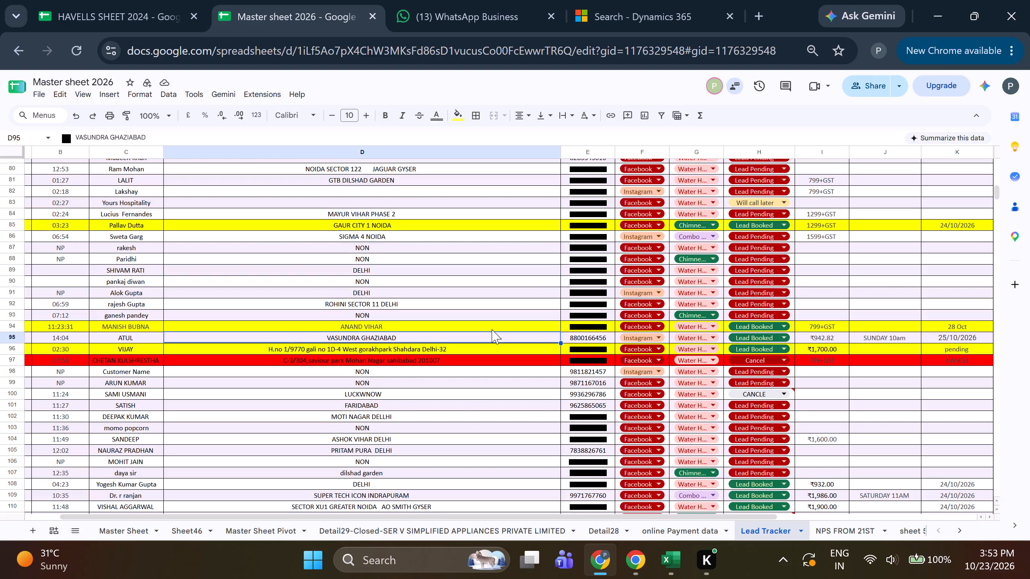
pyautogui.press('Down')
pyautogui.press('Down')
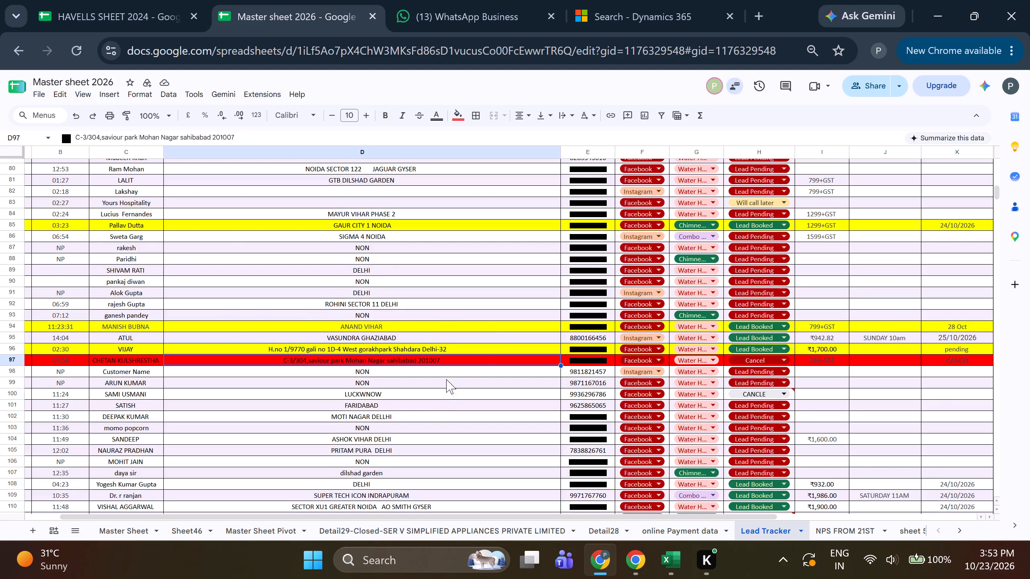
pyautogui.scroll(-1, 418, 420)
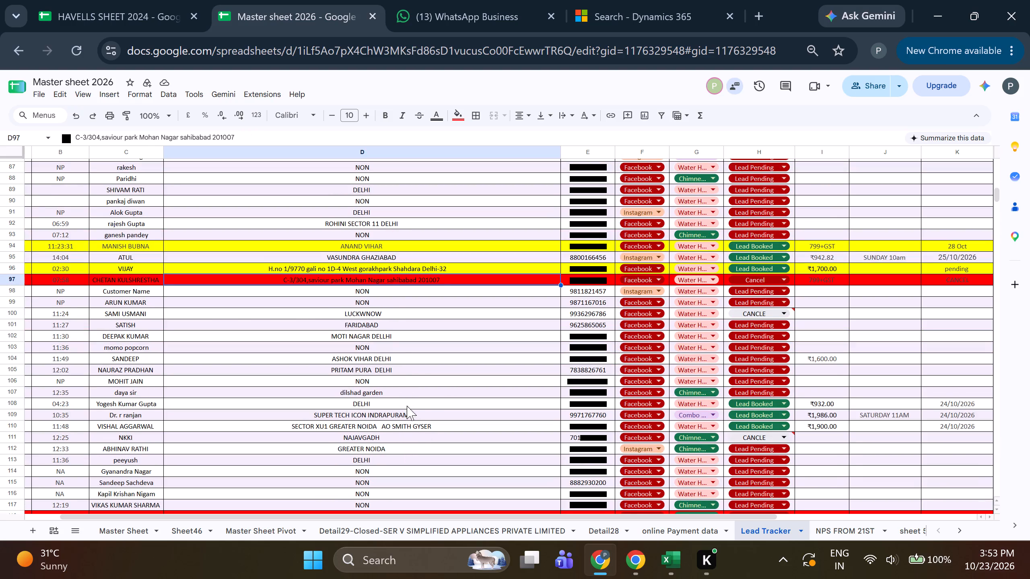
pyautogui.click(385, 260)
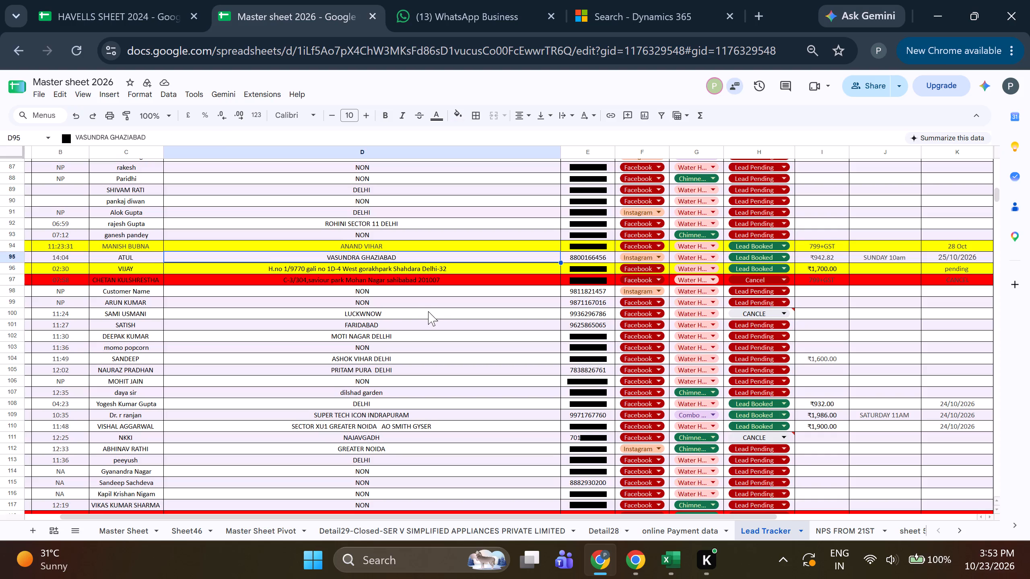
# Search the sheet for "dilshad" and select the Dilshad Garden address cell in row 107.
pyautogui.hotkey('ctrl', 'f')
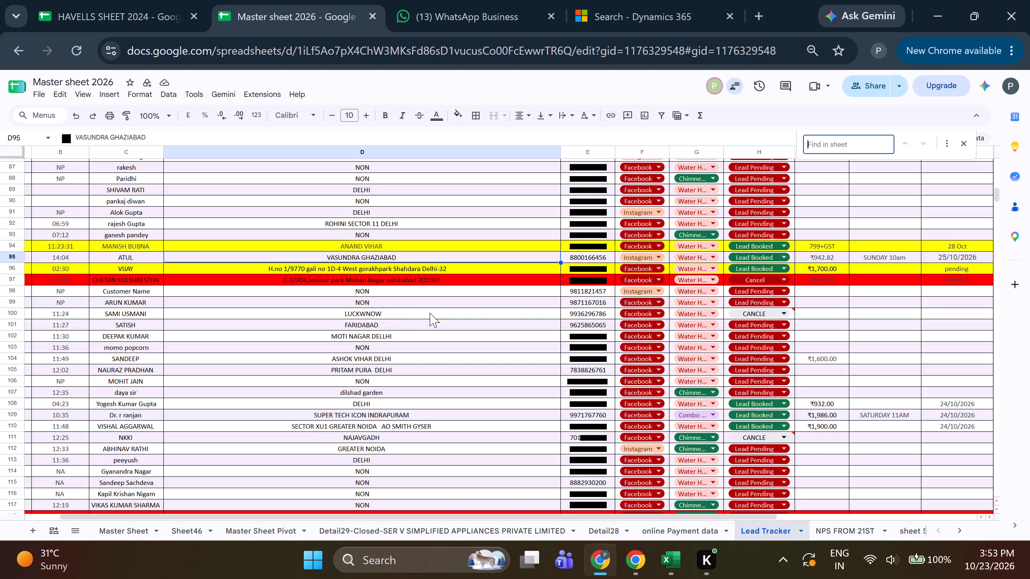
pyautogui.write('dils')
pyautogui.write('had')
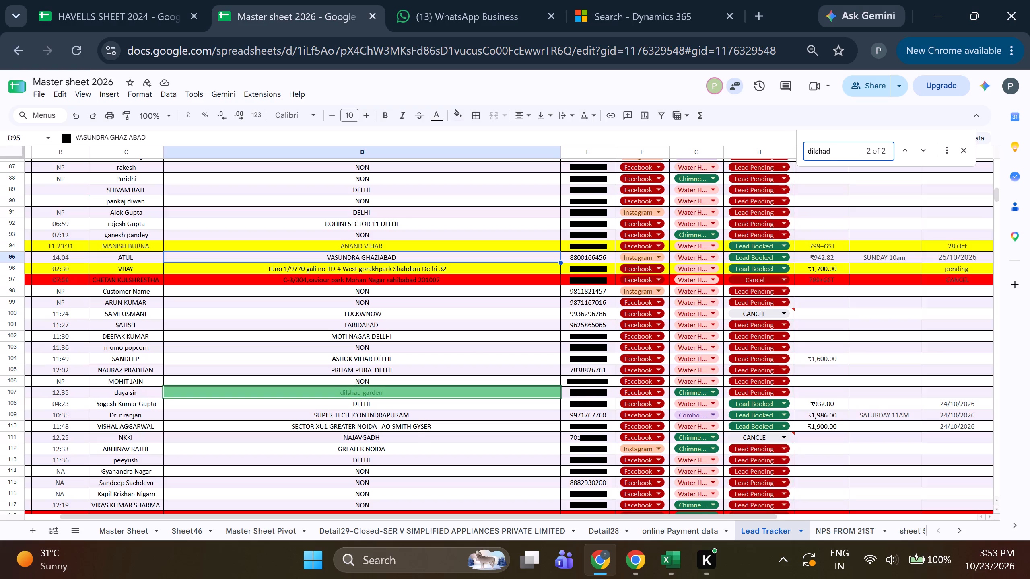
pyautogui.click(402, 389)
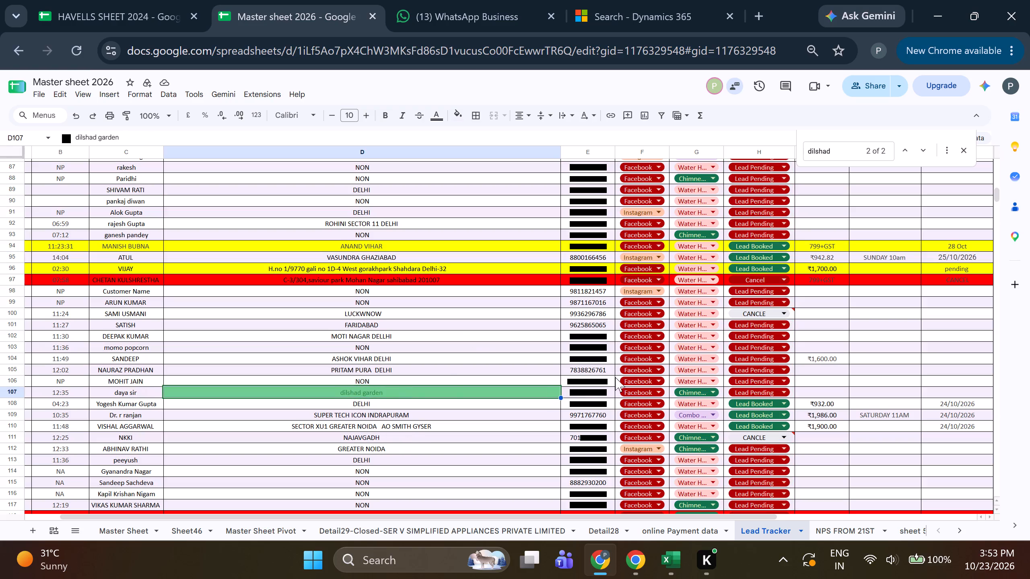
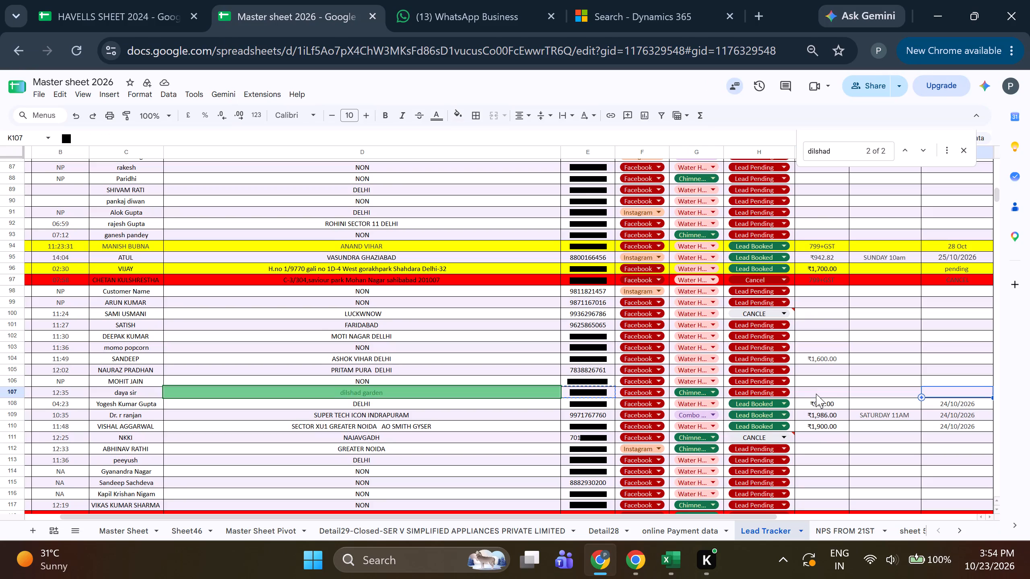
# Set the status of the Dilshad Garden lead in row 107 to Cancel and fill its entire row red.
pyautogui.press('Left')
pyautogui.press('Left')
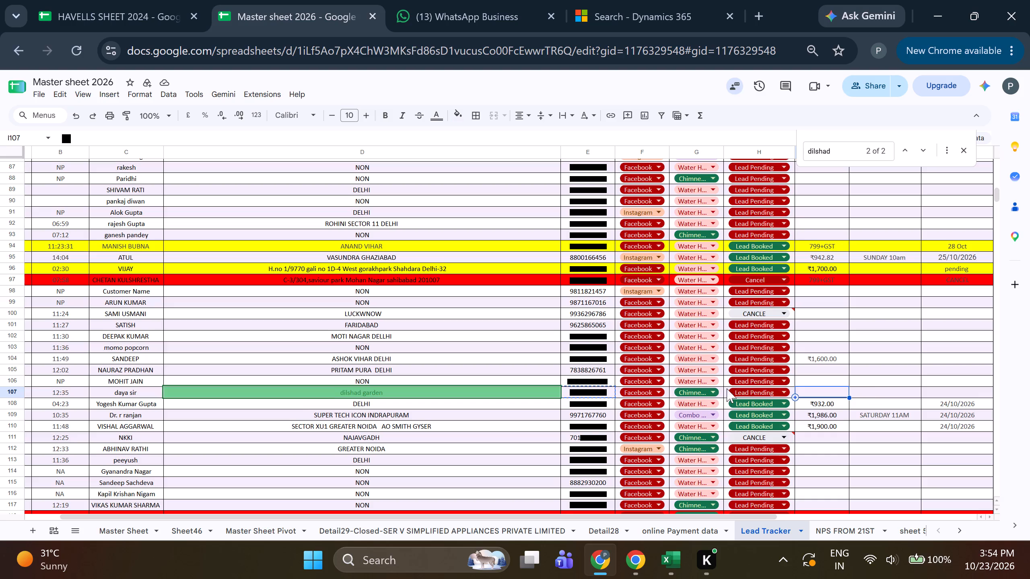
pyautogui.click(764, 393)
pyautogui.click(751, 474)
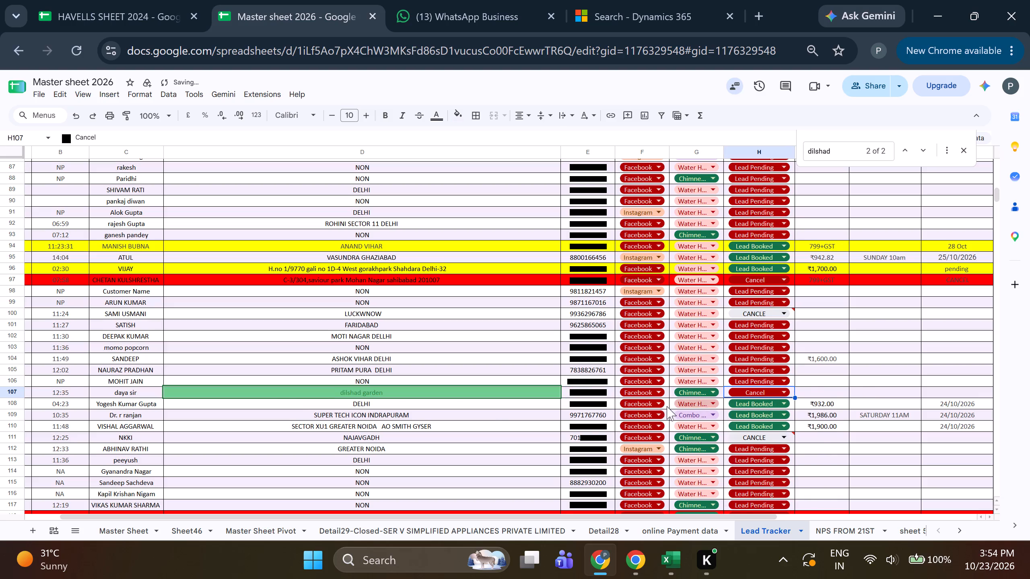
pyautogui.click(4, 392)
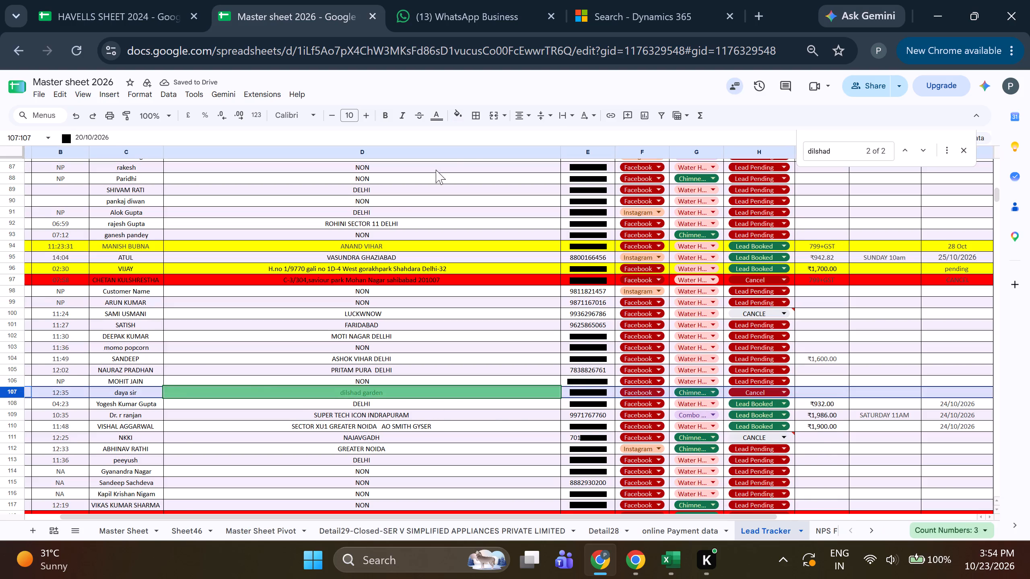
pyautogui.click(454, 111)
pyautogui.click(472, 160)
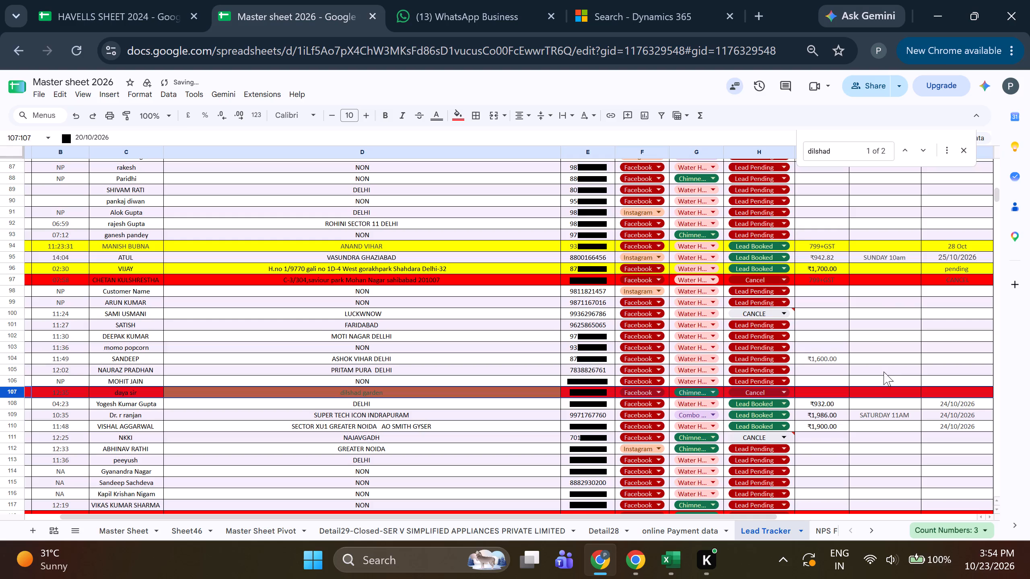
# Enter the price 1299+GST in column I for the cancelled Dilshad Garden lead in row 107.
pyautogui.click(828, 396)
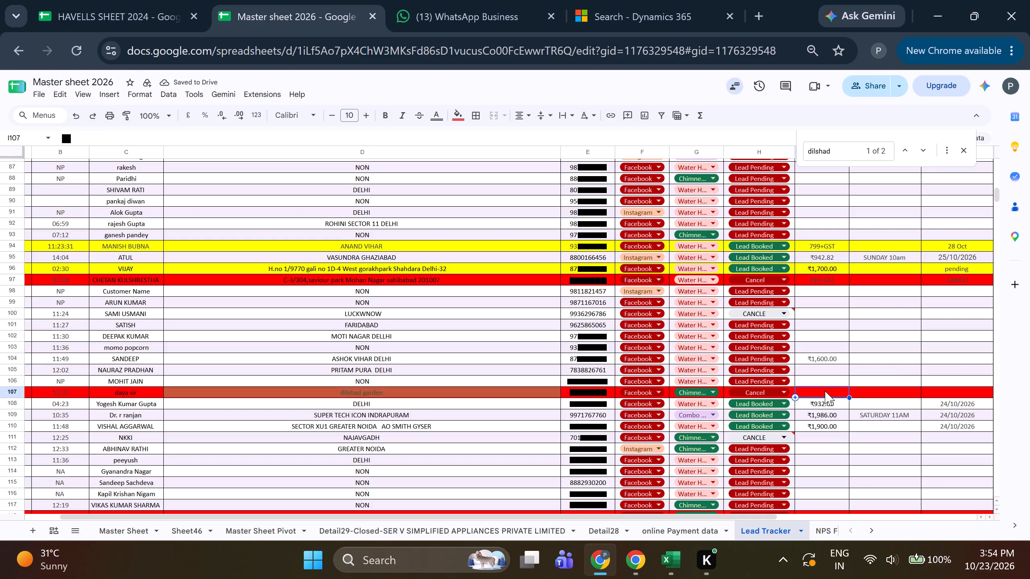
pyautogui.write('12')
pyautogui.write('99')
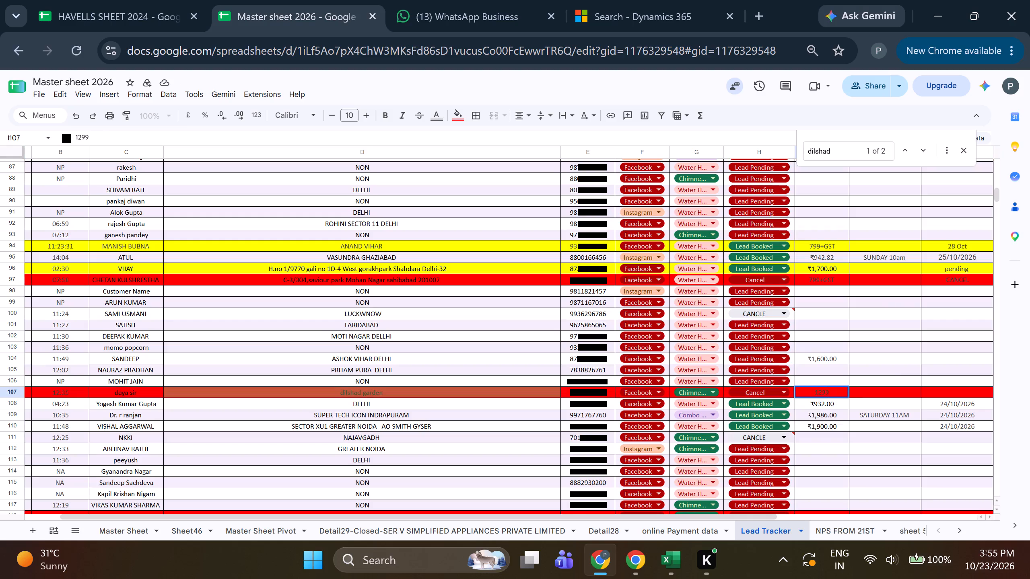
pyautogui.hotkey('shift', '+')
pyautogui.write('GST')
pyautogui.press('Return')
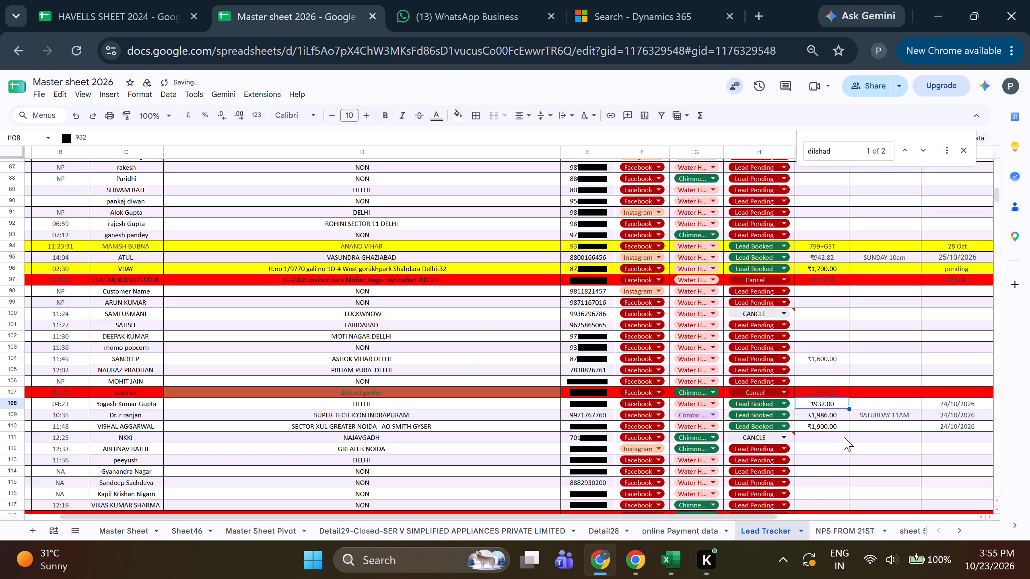
pyautogui.click(854, 453)
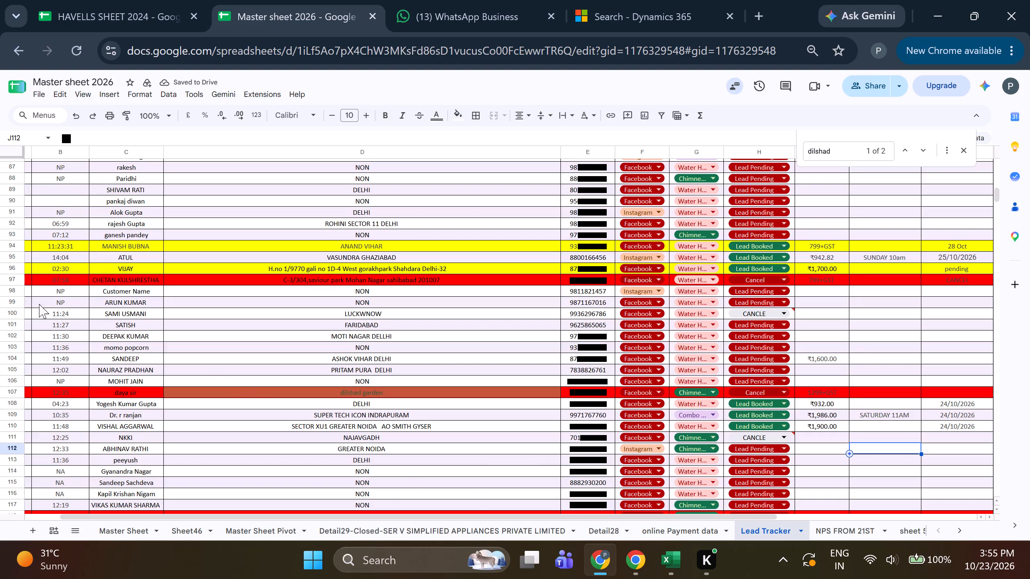
# Move the red cancelled Mohan Nagar Sahibabad lead from row 97 up to row 24, among the other cancelled leads.
pyautogui.click(0, 280)
pyautogui.moveTo(0, 279); pyautogui.dragTo(3, 156)
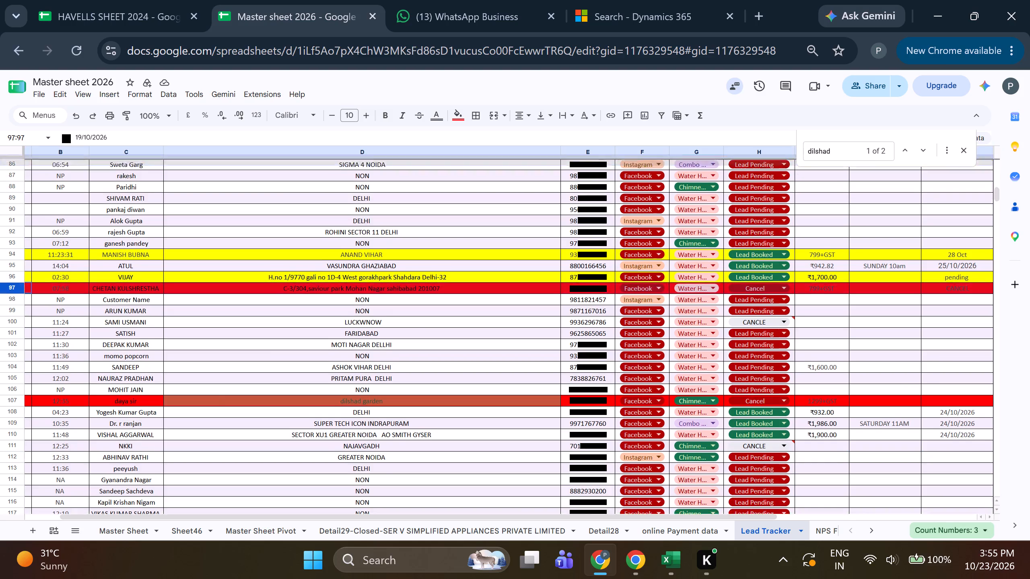
pyautogui.moveTo(3, 156); pyautogui.dragTo(0, 168)
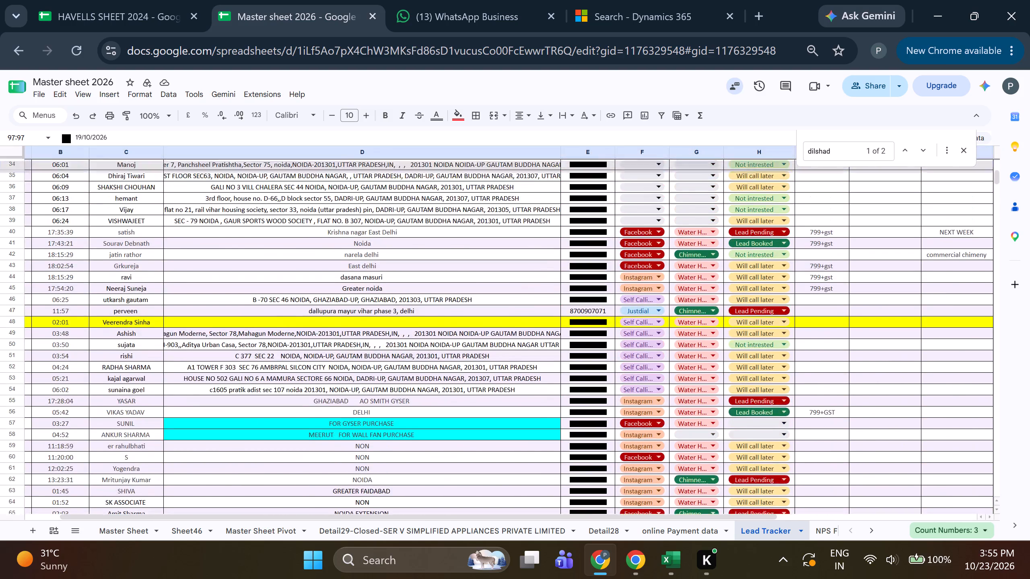
pyautogui.moveTo(0, 168); pyautogui.dragTo(6, 216)
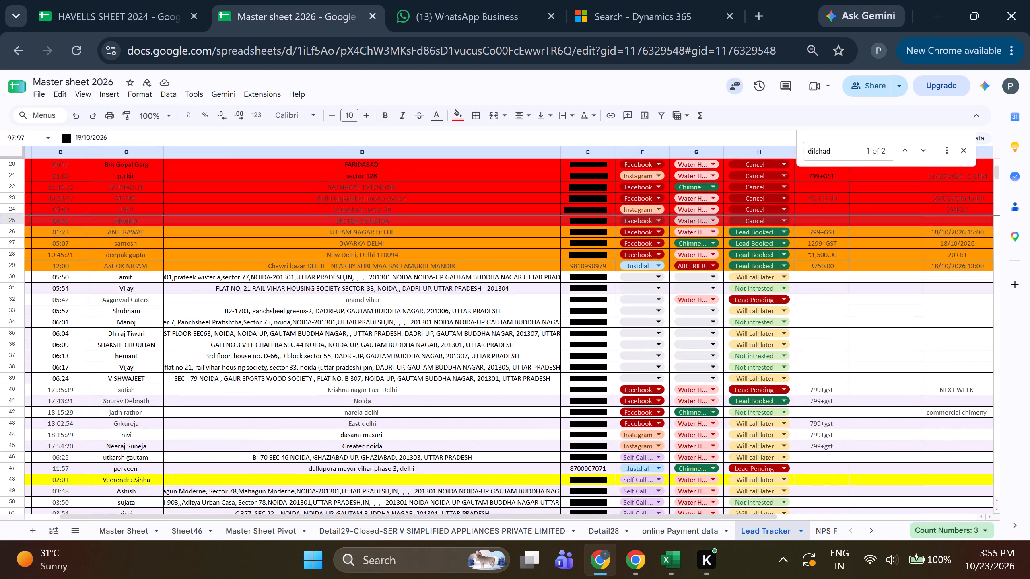
pyautogui.moveTo(6, 216); pyautogui.dragTo(8, 214)
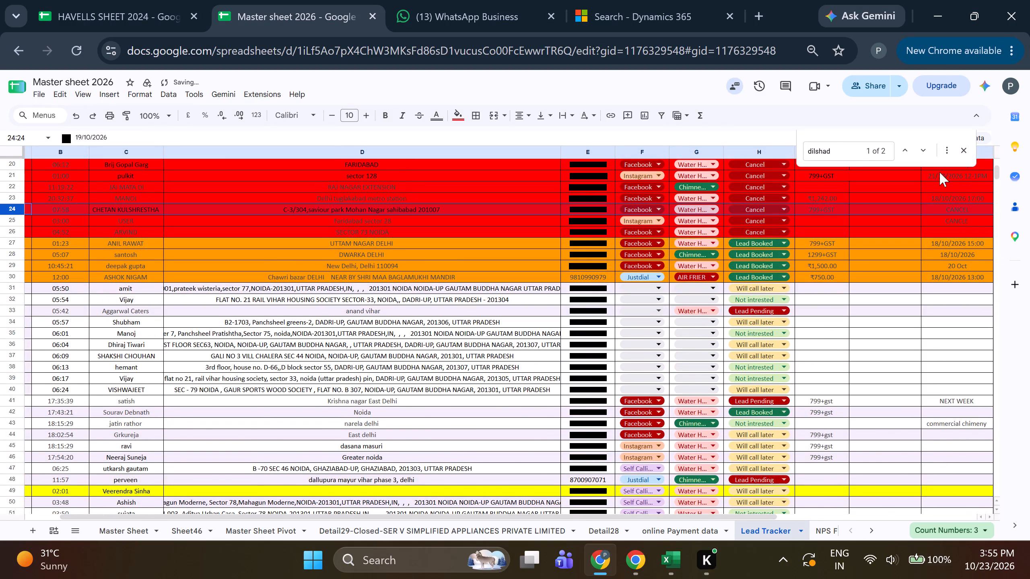
# Cycle through the "dilshad" matches to the GTB Dilshad Garden lead in row 82 and select its phone number cell.
pyautogui.click(844, 149)
pyautogui.press('Return')
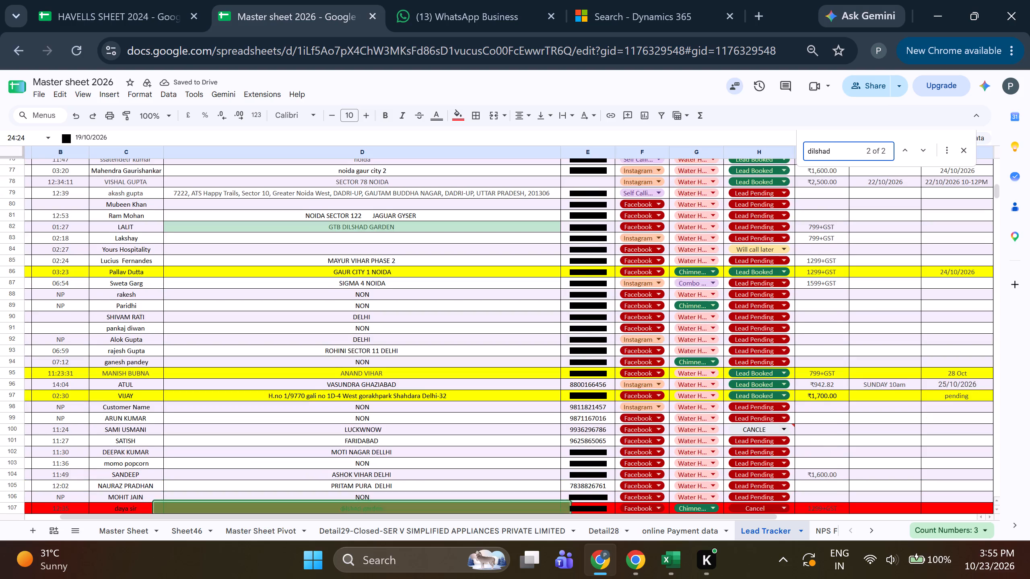
pyautogui.press('Return')
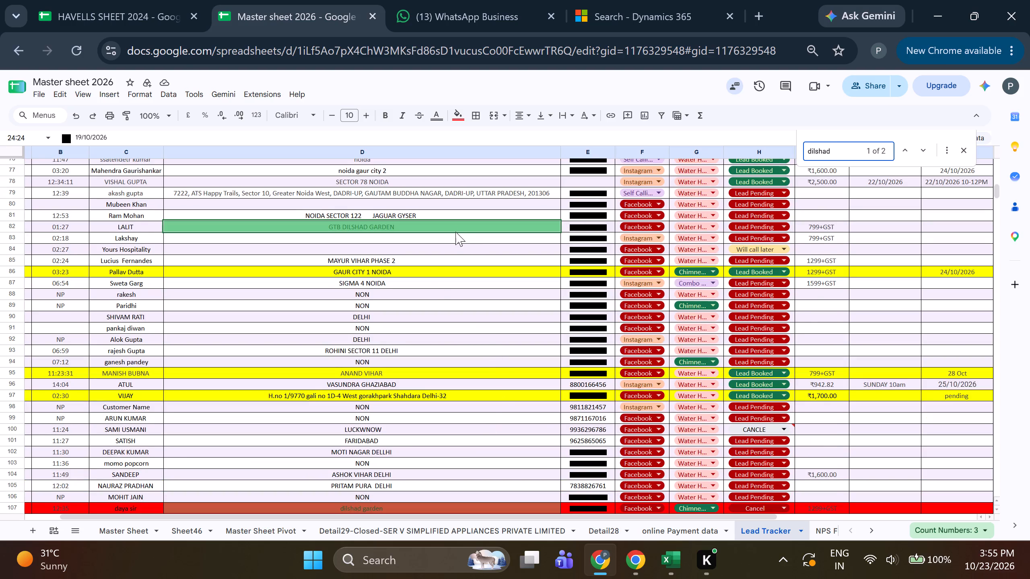
pyautogui.click(441, 225)
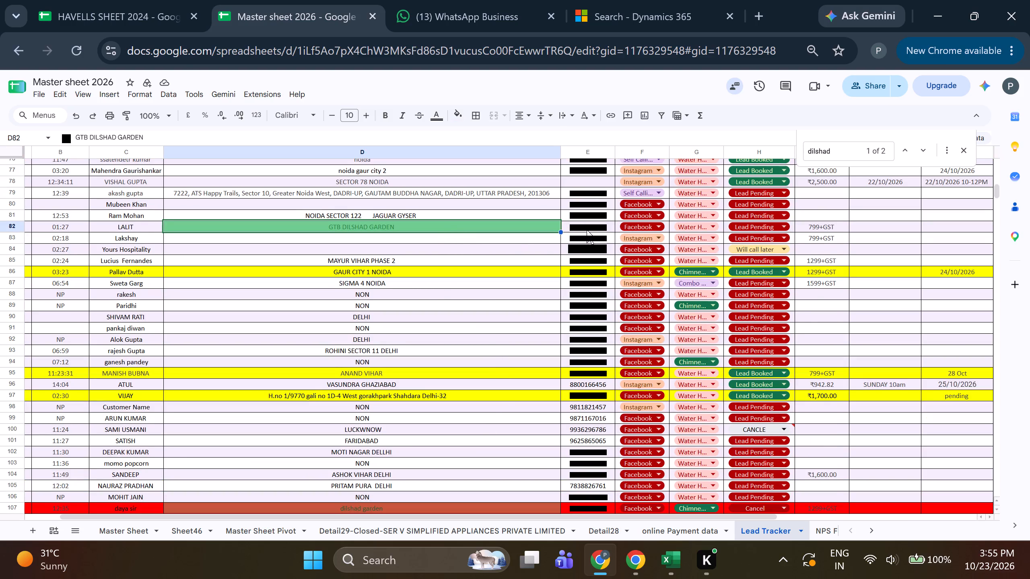
pyautogui.click(587, 228)
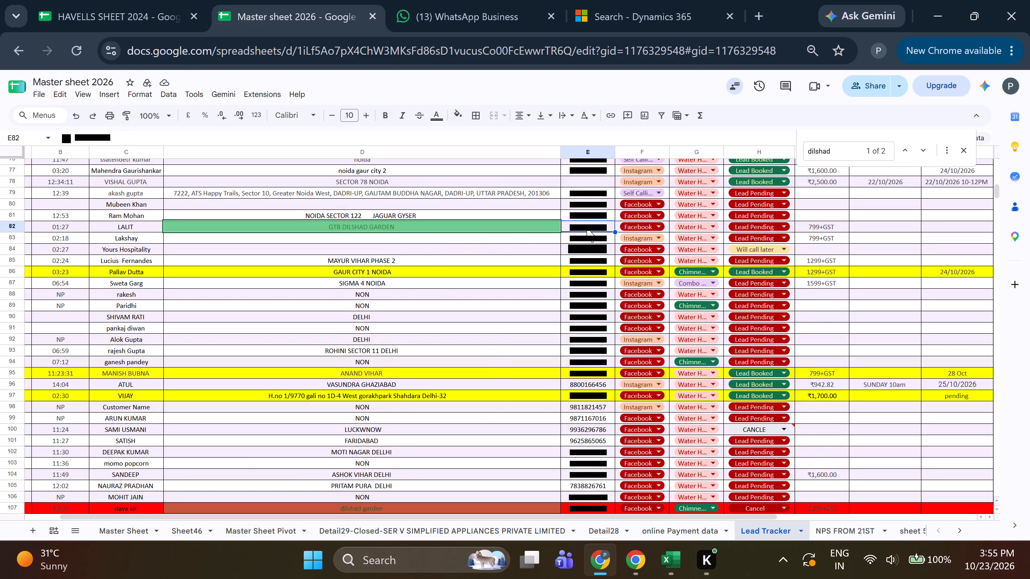
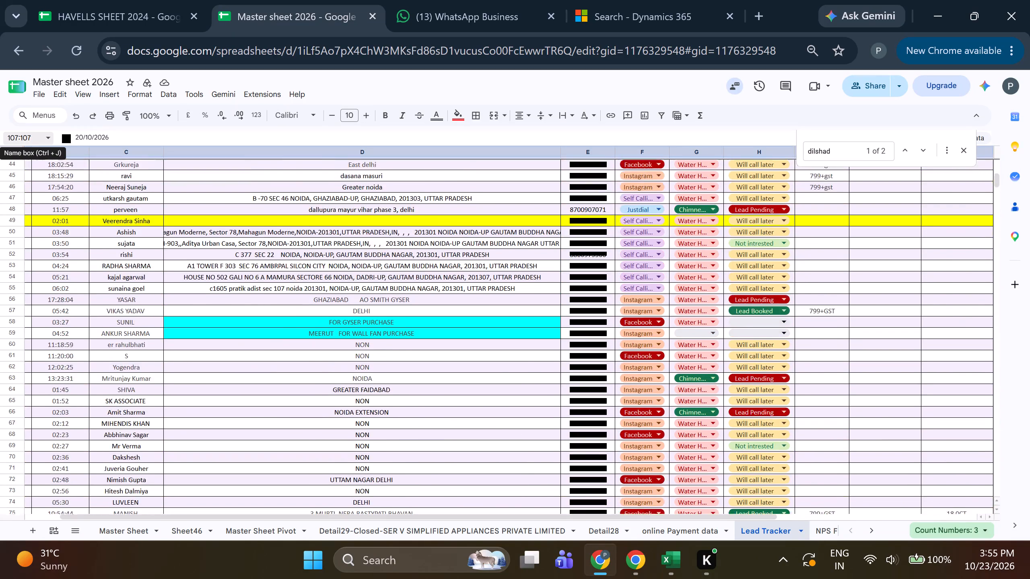
# Move the red cancelled Dilshad Garden lead from row 107 up to row 25, among the other cancelled leads, and close the search.
pyautogui.moveTo(8, 134); pyautogui.dragTo(0, 196)
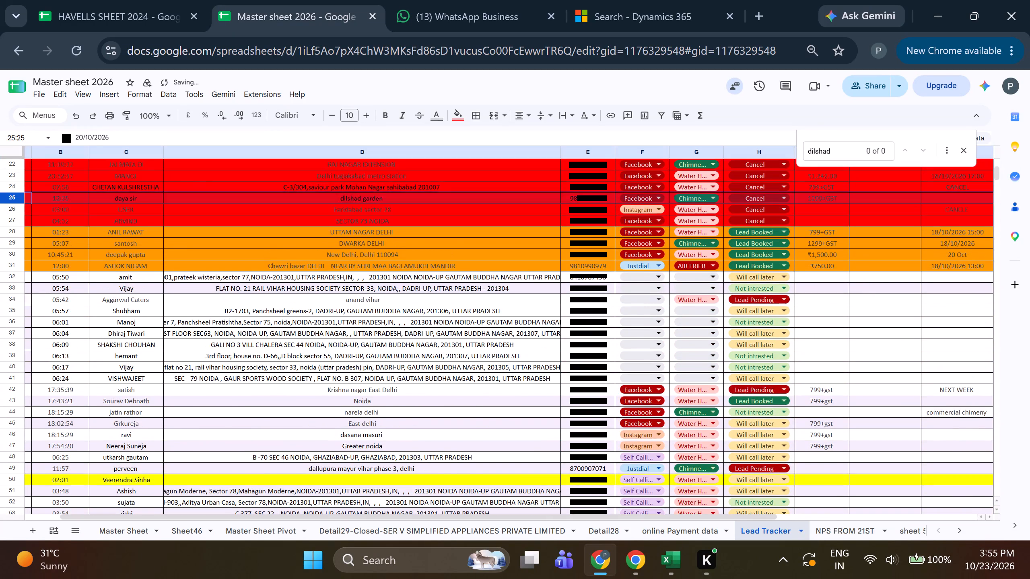
pyautogui.click(962, 151)
pyautogui.scroll(-3, 286, 438)
pyautogui.scroll(3, 173, 413)
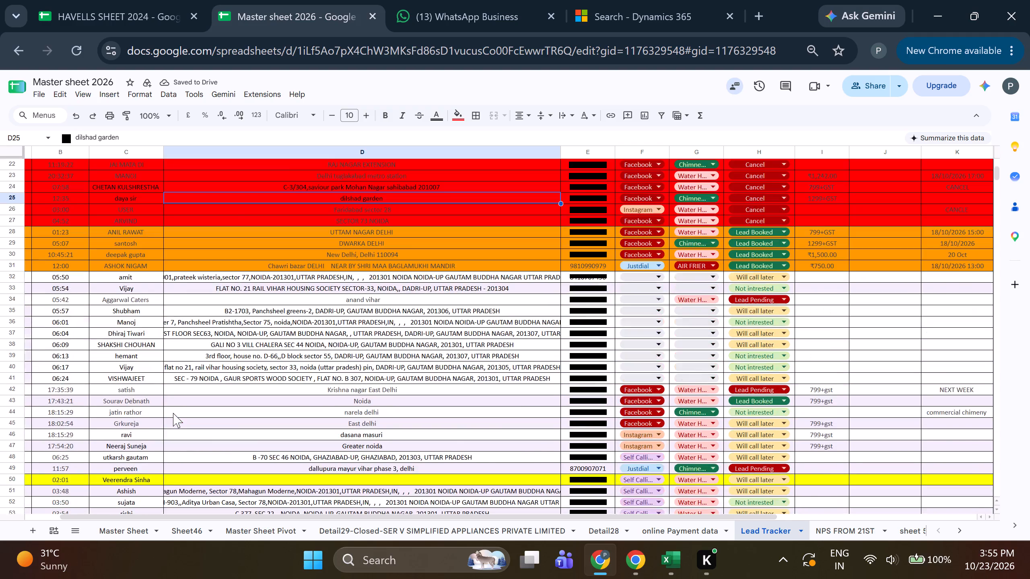
pyautogui.scroll(5, 173, 413)
# Move the yellow Will call later lead from row 50 up to row 32, directly below the orange leads.
pyautogui.scroll(-2, 180, 414)
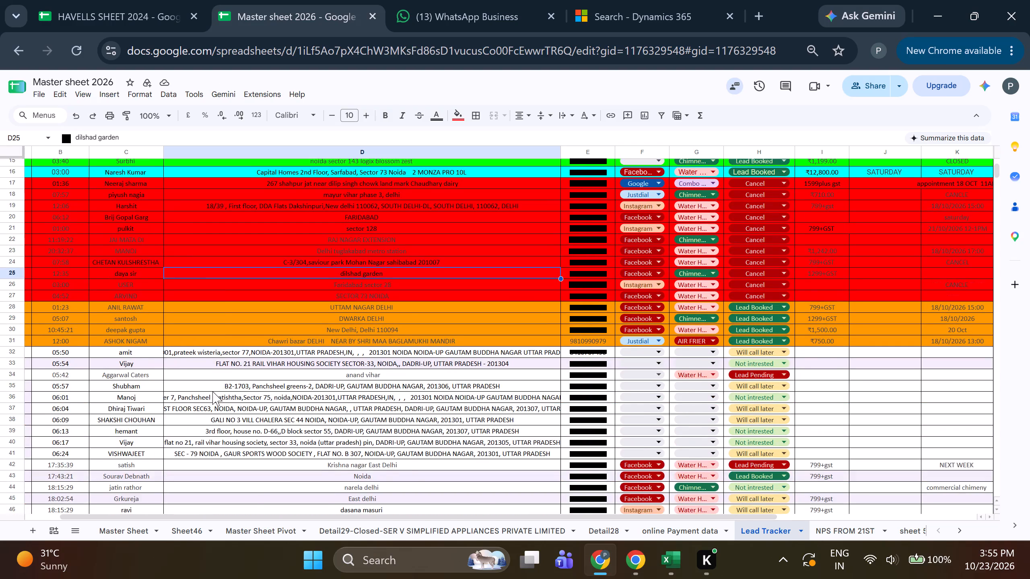
pyautogui.scroll(-2, 212, 391)
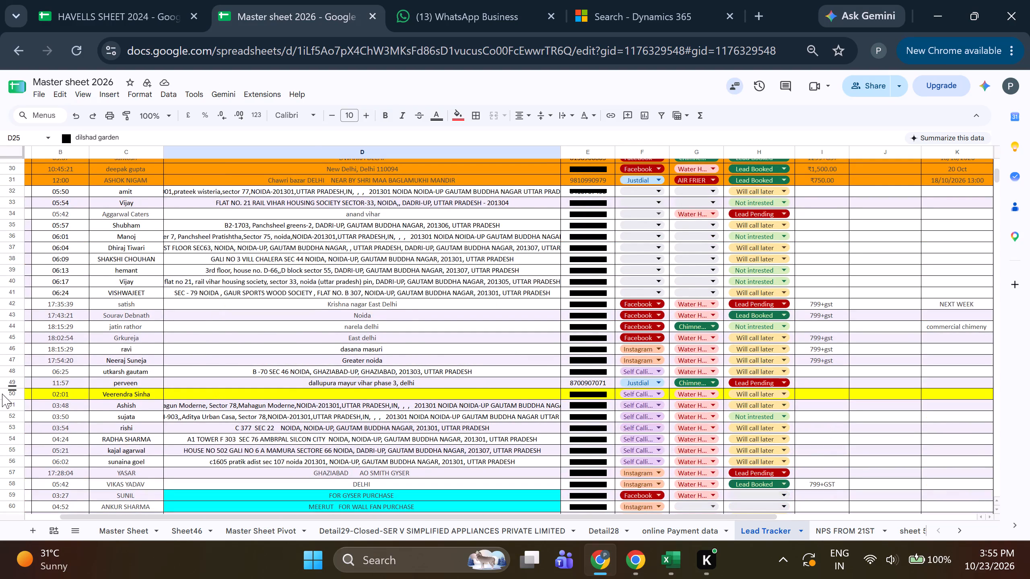
pyautogui.moveTo(2, 394); pyautogui.dragTo(3, 383)
pyautogui.click(4, 390)
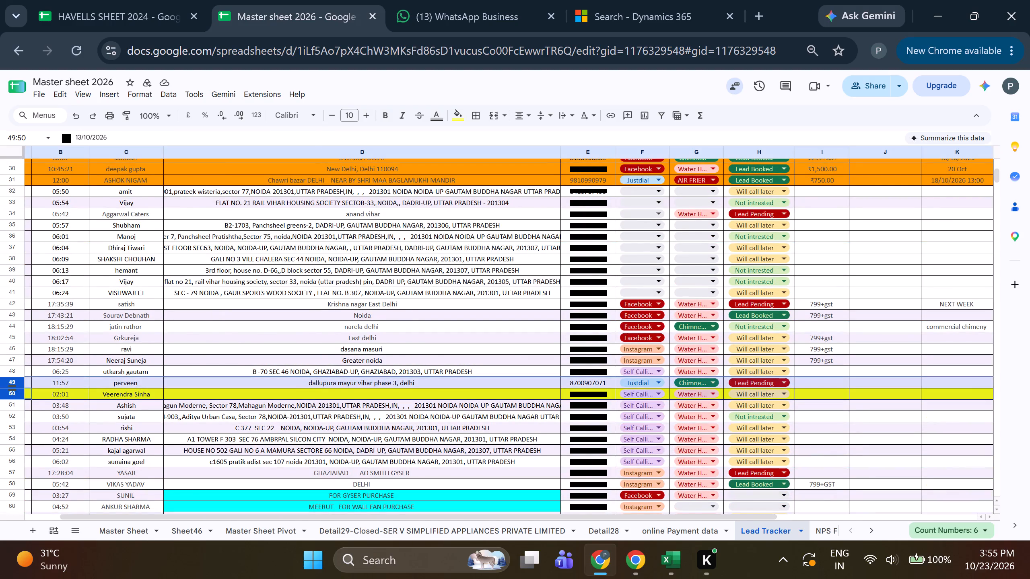
pyautogui.click(52, 404)
pyautogui.click(1, 395)
pyautogui.moveTo(1, 395); pyautogui.dragTo(1, 364)
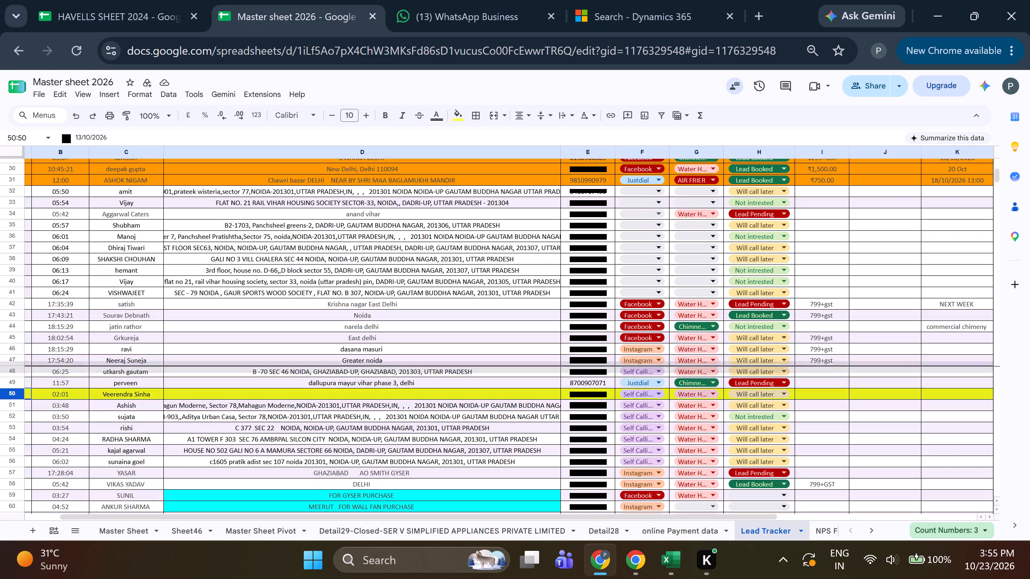
pyautogui.moveTo(1, 364); pyautogui.dragTo(0, 195)
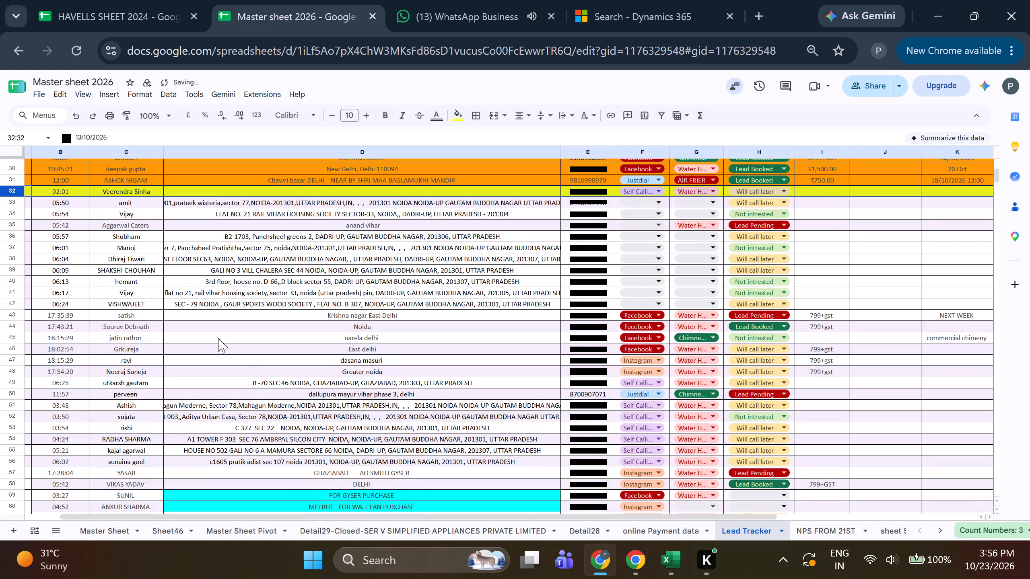
# Move the yellow Gaur City 1 Noida lead from row 87 up to row 33, below the other yellow lead.
pyautogui.scroll(-5, 261, 365)
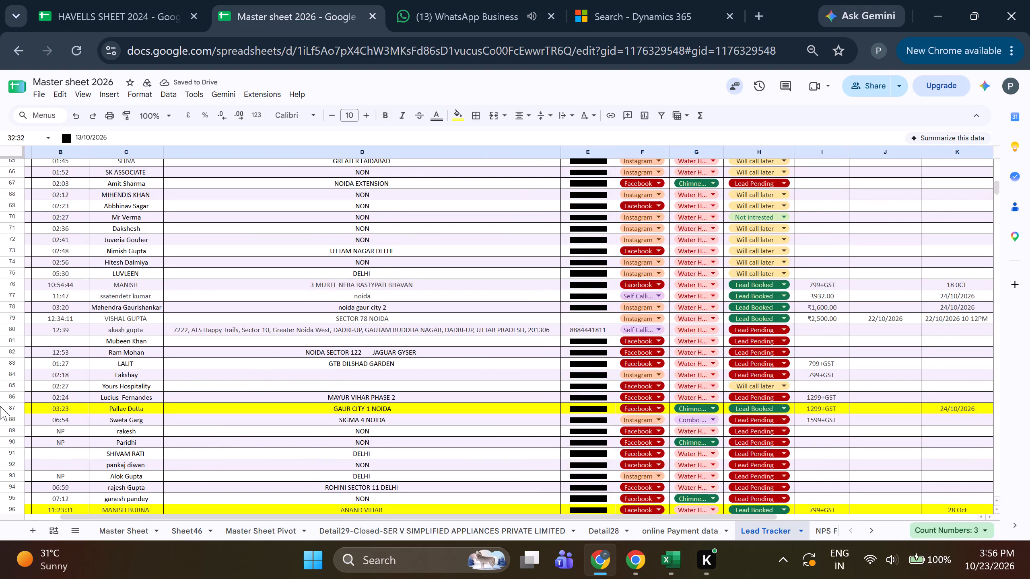
pyautogui.click(0, 406)
pyautogui.moveTo(0, 406); pyautogui.dragTo(0, 195)
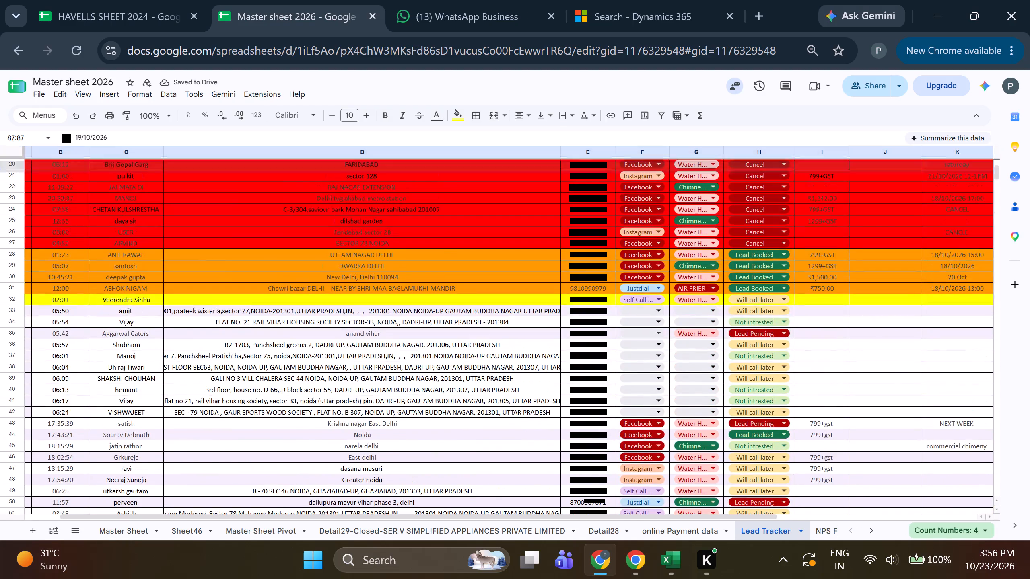
pyautogui.moveTo(0, 195); pyautogui.dragTo(0, 310)
# Move the yellow Anand Vihar lead from row 96 up to row 33, above the Gaur City 1 Noida lead.
pyautogui.scroll(-6, 245, 407)
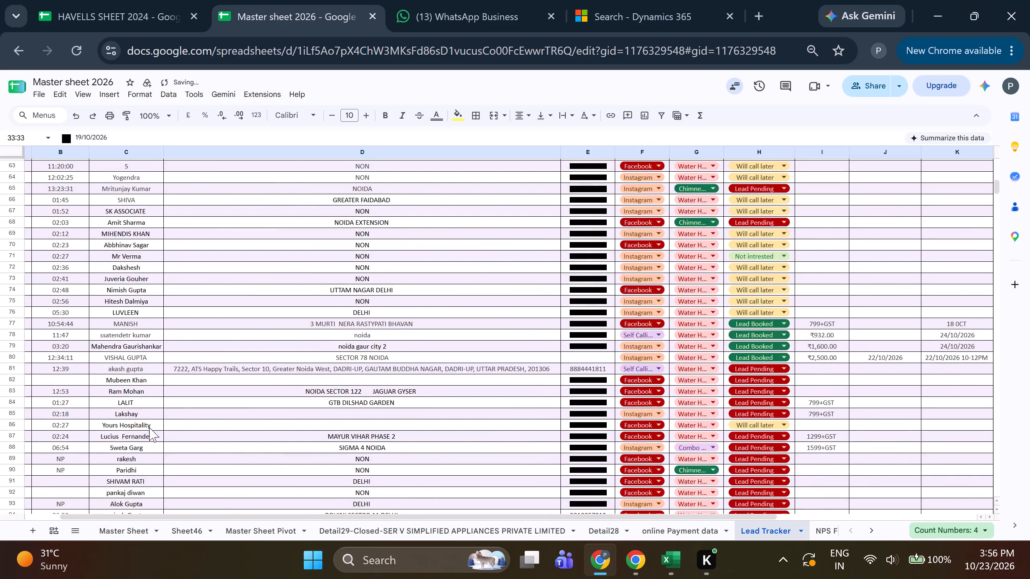
pyautogui.scroll(-2, 129, 418)
pyautogui.click(8, 374)
pyautogui.moveTo(8, 374); pyautogui.dragTo(7, 347)
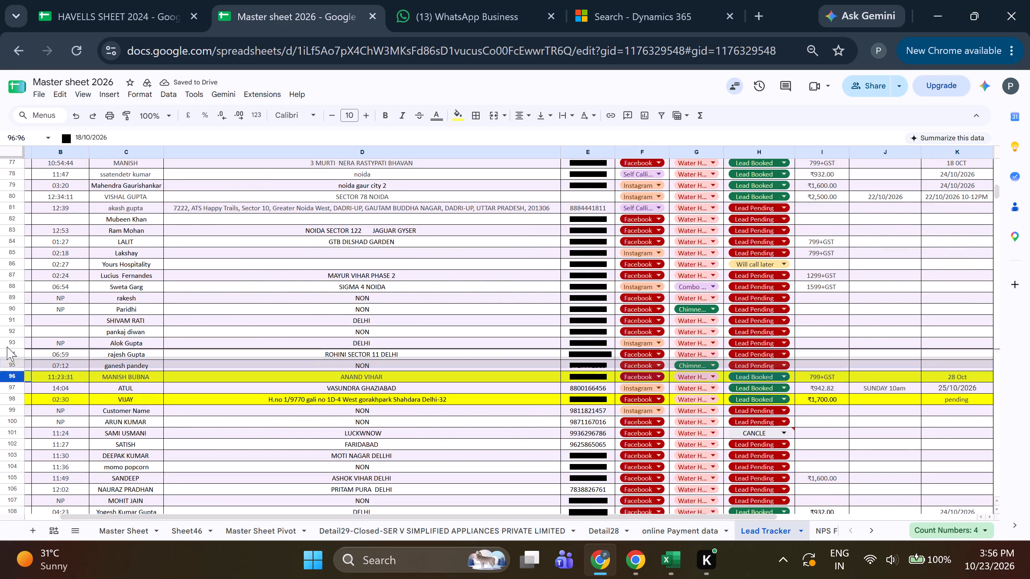
pyautogui.moveTo(7, 347); pyautogui.dragTo(7, 180)
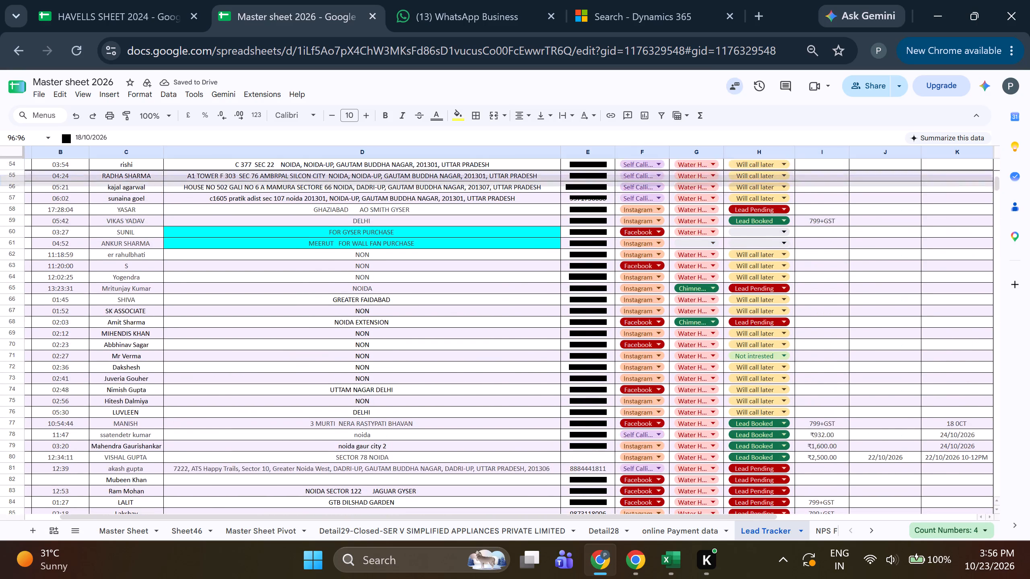
pyautogui.moveTo(7, 180); pyautogui.dragTo(12, 154)
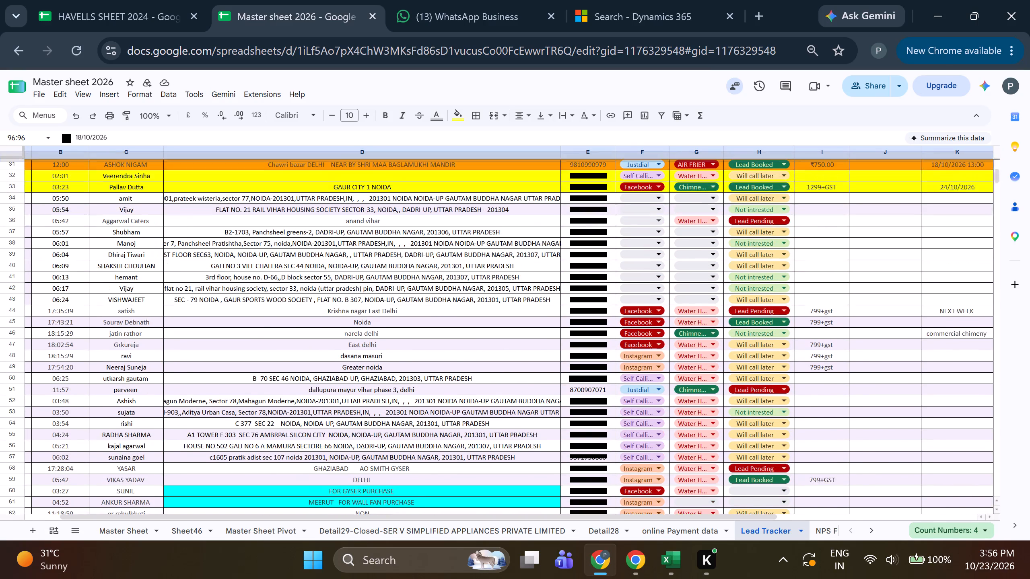
pyautogui.moveTo(12, 154); pyautogui.dragTo(0, 230)
# Move the yellow Shahdara Delhi lead from row 98 up to row 34, between the Anand Vihar and Gaur City 1 Noida leads.
pyautogui.scroll(-4, 91, 392)
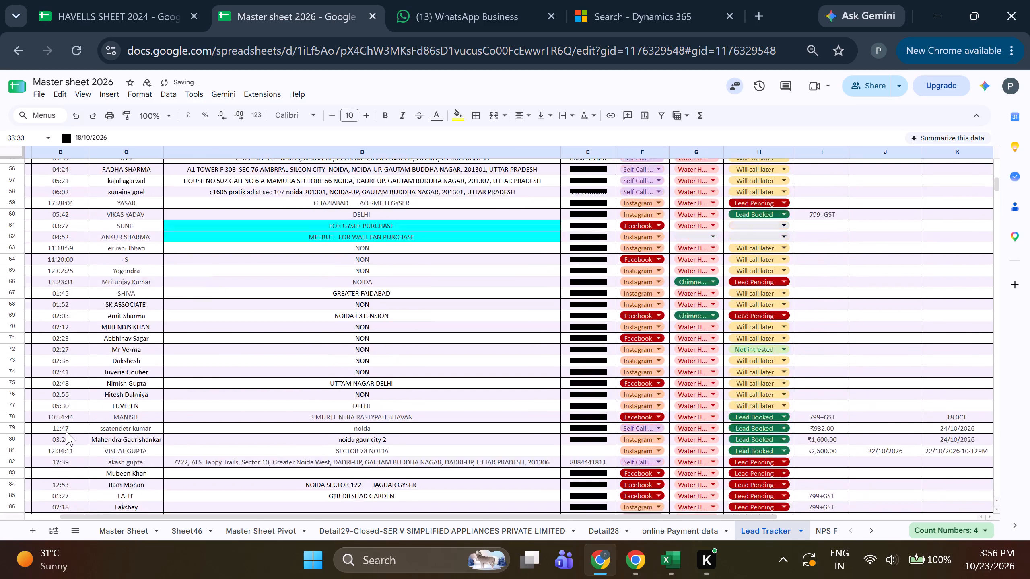
pyautogui.scroll(-1, 66, 431)
pyautogui.scroll(-2, 33, 403)
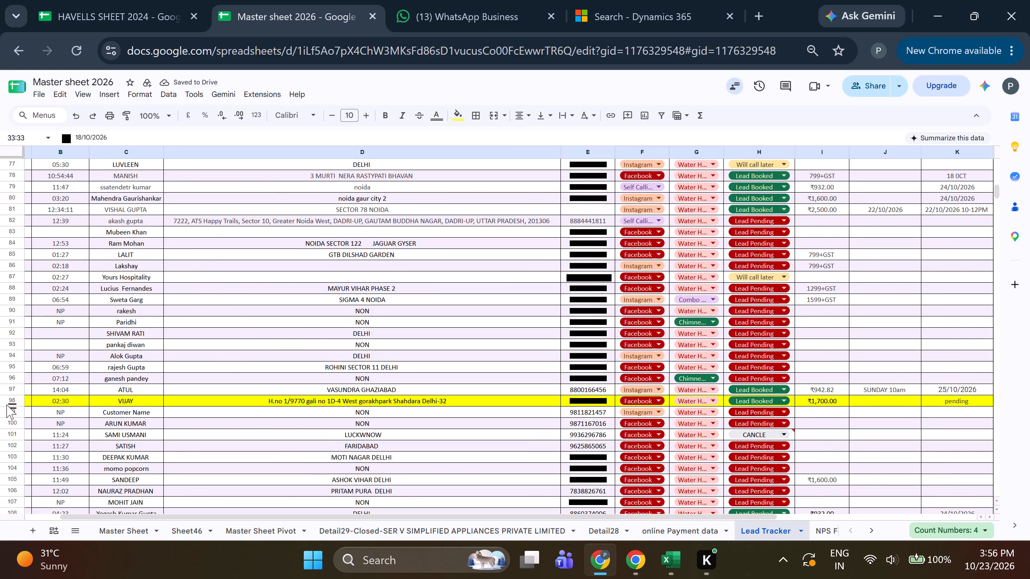
pyautogui.click(2, 401)
pyautogui.moveTo(2, 401); pyautogui.dragTo(11, 577)
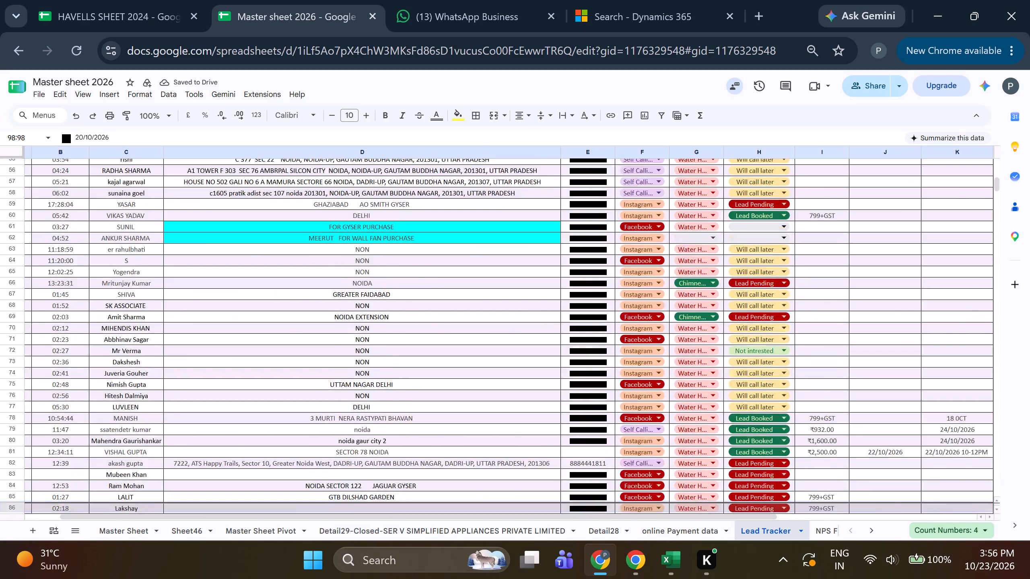
pyautogui.moveTo(11, 577); pyautogui.dragTo(0, 167)
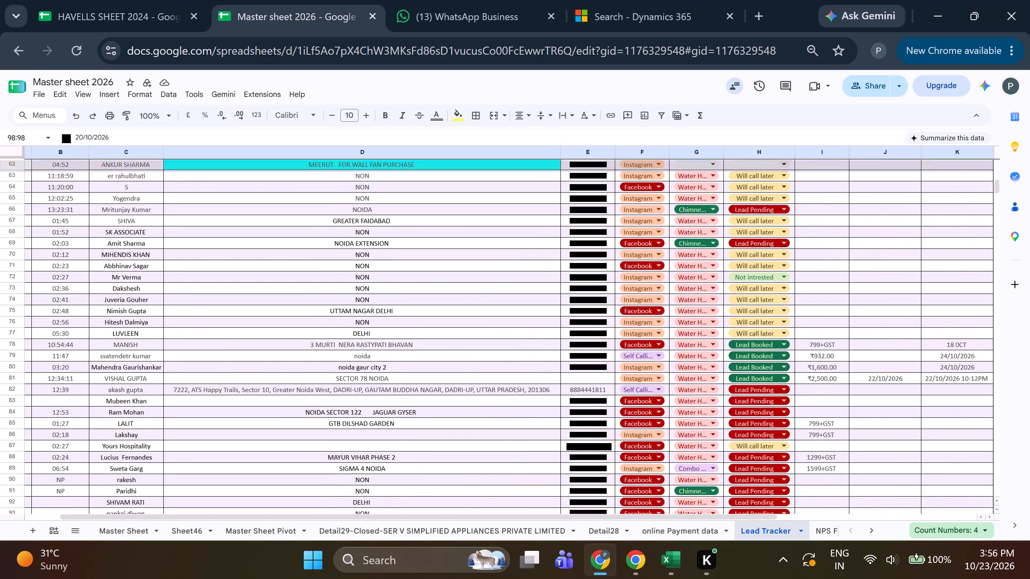
pyautogui.moveTo(0, 167); pyautogui.dragTo(0, 166)
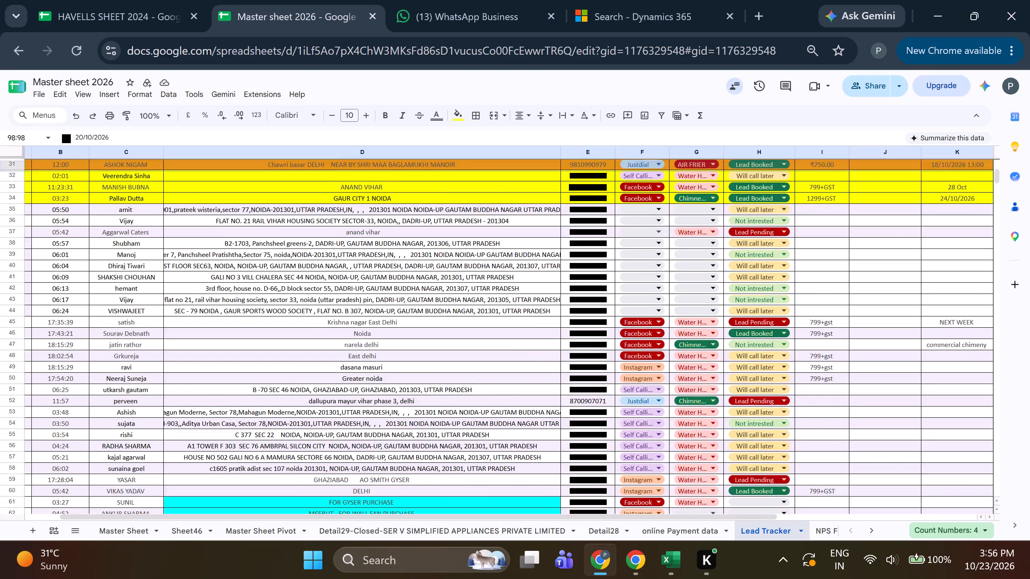
pyautogui.moveTo(0, 166); pyautogui.dragTo(0, 252)
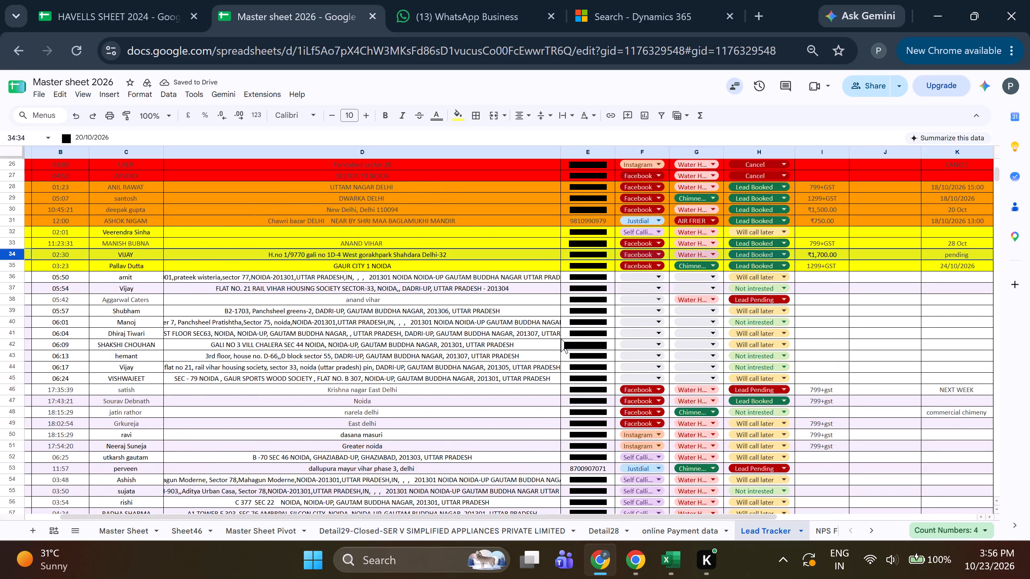
# Move the red cancelled Ghaziabad lead from row 118 up to row 22, among the other cancelled leads.
pyautogui.scroll(-5, 557, 339)
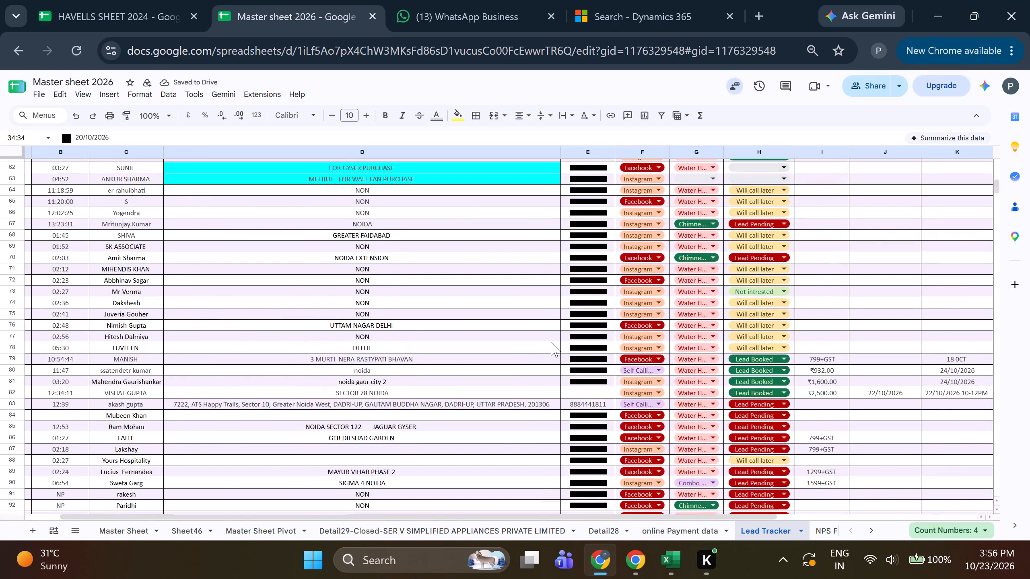
pyautogui.scroll(-5, 551, 342)
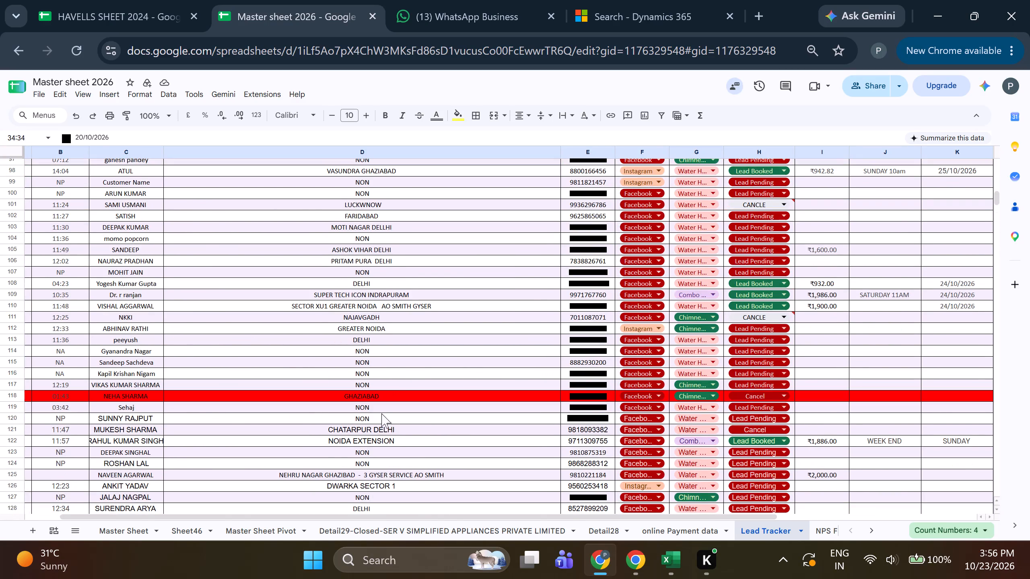
pyautogui.click(2, 394)
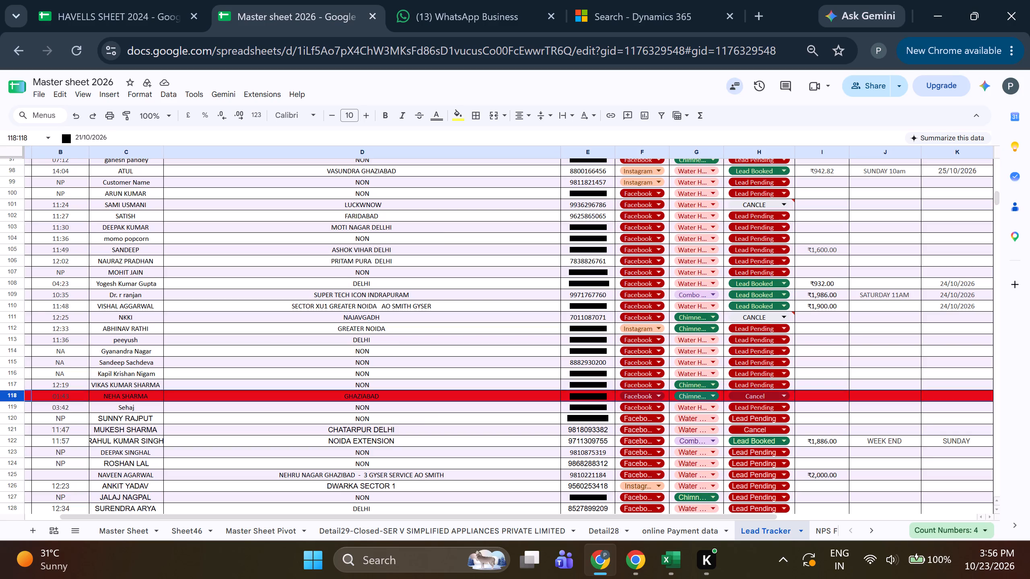
pyautogui.moveTo(2, 394); pyautogui.dragTo(0, 398)
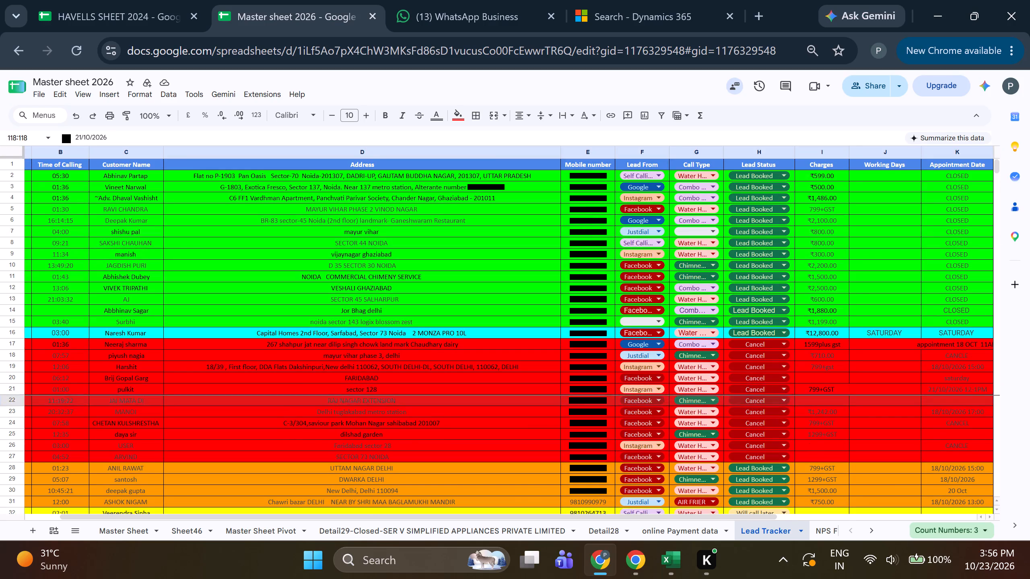
pyautogui.scroll(-1, 381, 382)
pyautogui.scroll(-1, 433, 382)
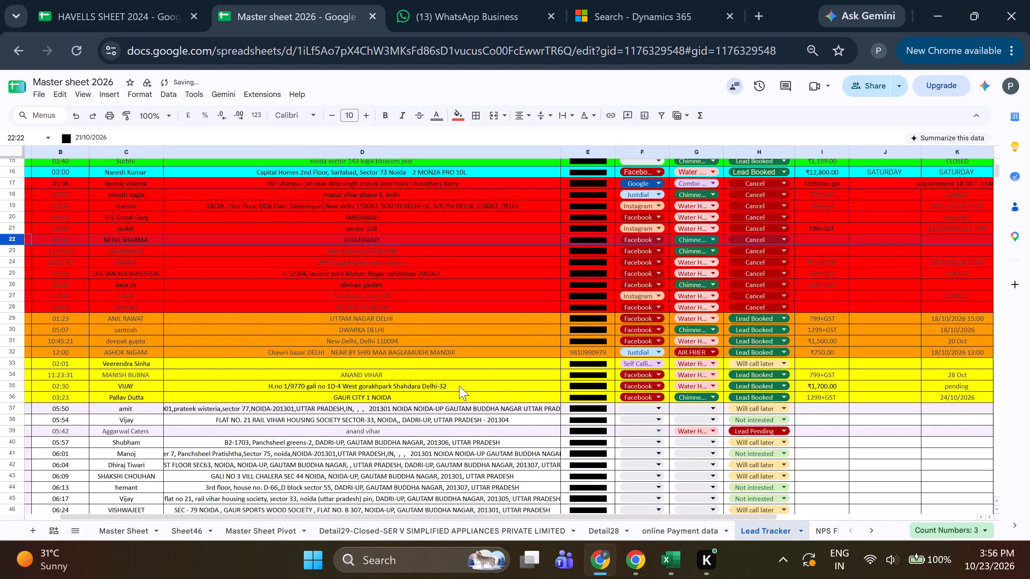
# Check the sum and other summary statistics of the Charges values in I2:I16 for the green and cyan leads.
pyautogui.scroll(4, 552, 349)
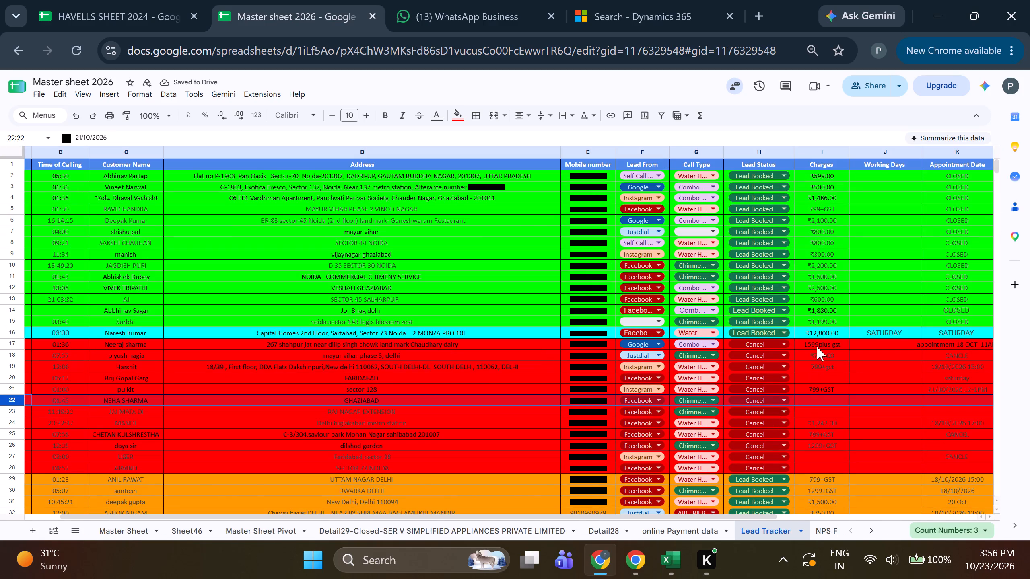
pyautogui.moveTo(809, 175); pyautogui.dragTo(798, 333)
pyautogui.click(933, 526)
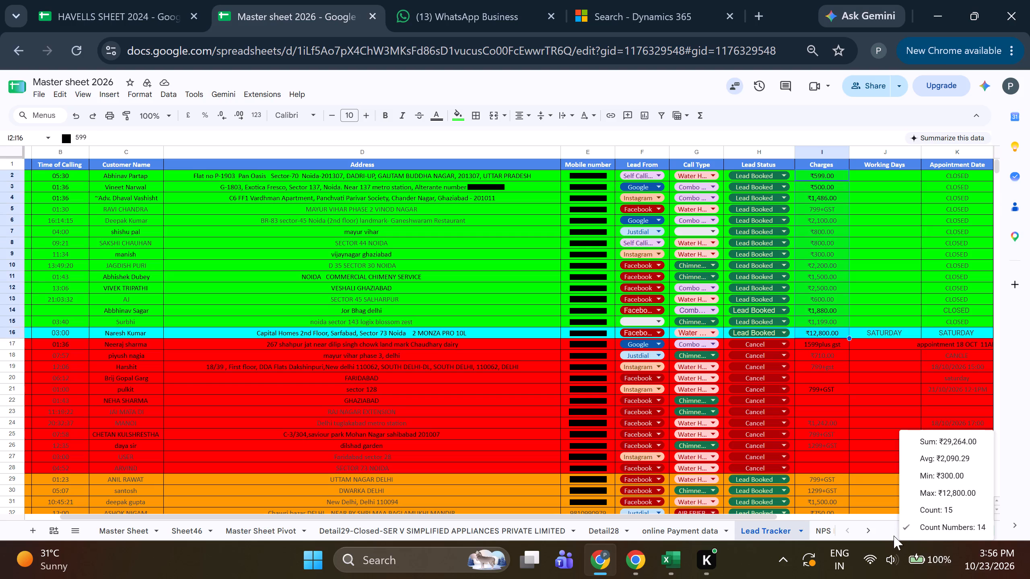
pyautogui.click(888, 532)
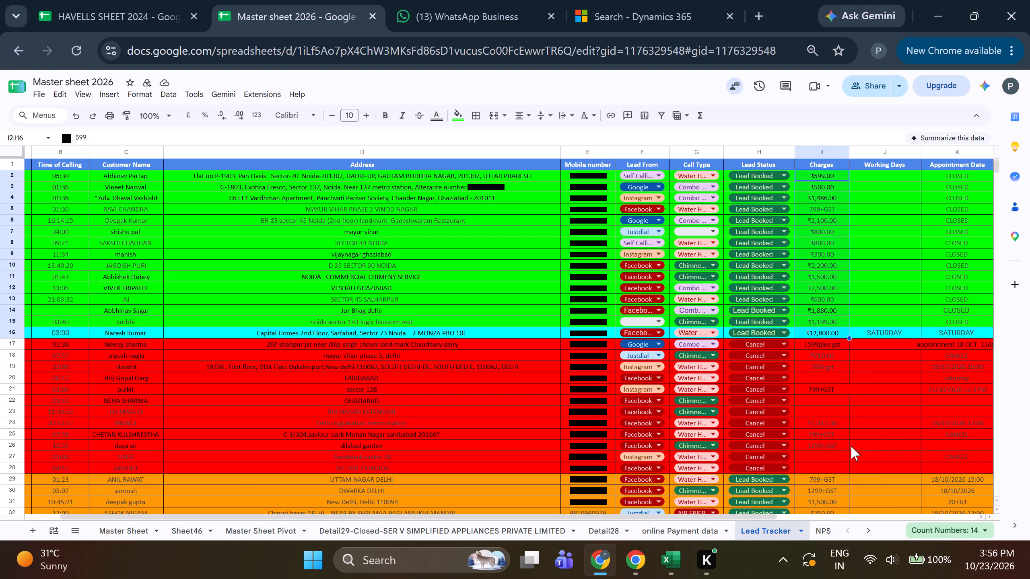
# Look through the ungrouped leads below the yellow rows down to the end of the list, checking their statuses and colours.
pyautogui.scroll(-3, 790, 279)
pyautogui.click(837, 362)
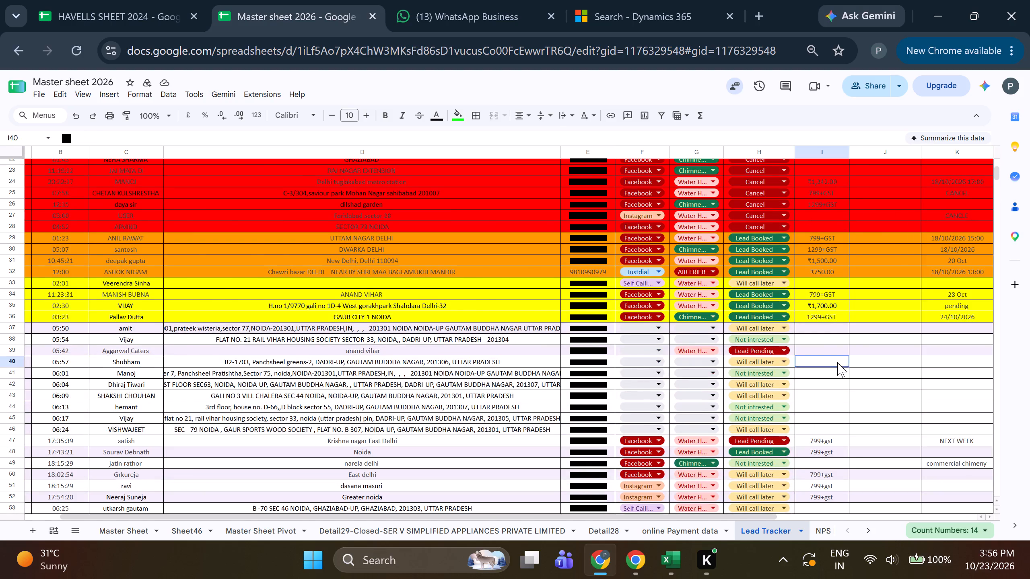
pyautogui.scroll(-1, 860, 355)
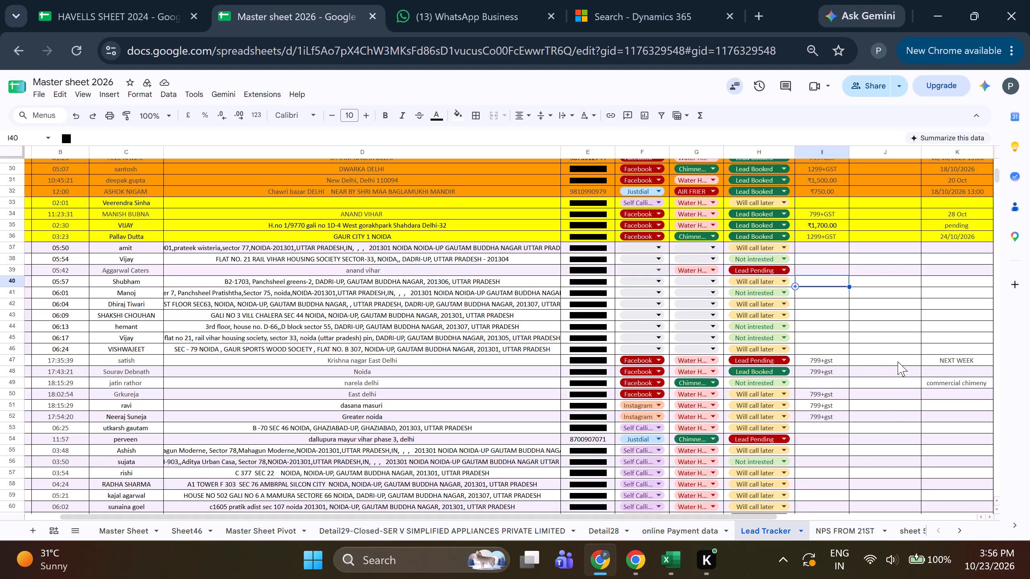
pyautogui.scroll(-2, 898, 361)
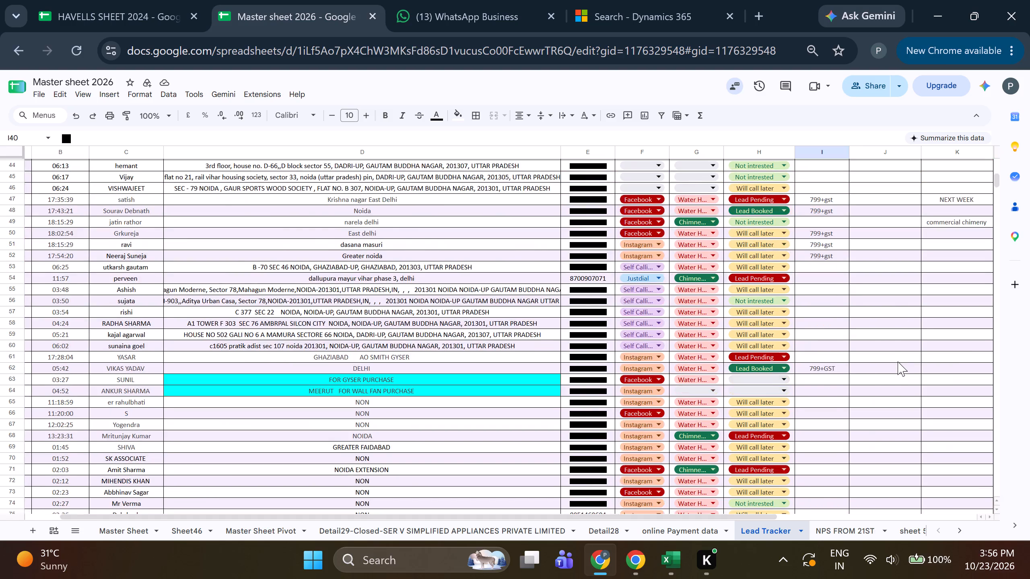
pyautogui.scroll(-2, 898, 360)
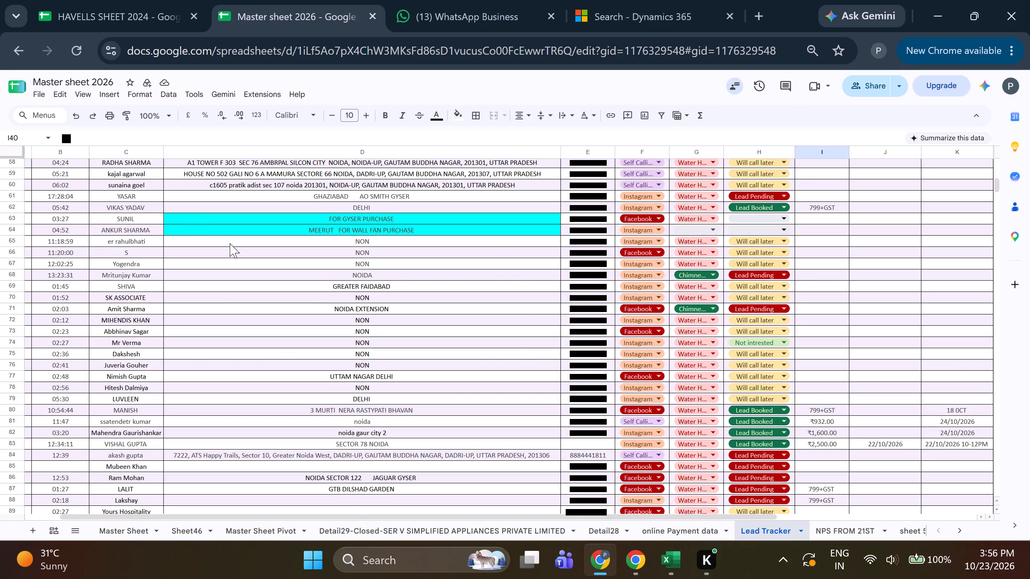
pyautogui.scroll(-9, 552, 283)
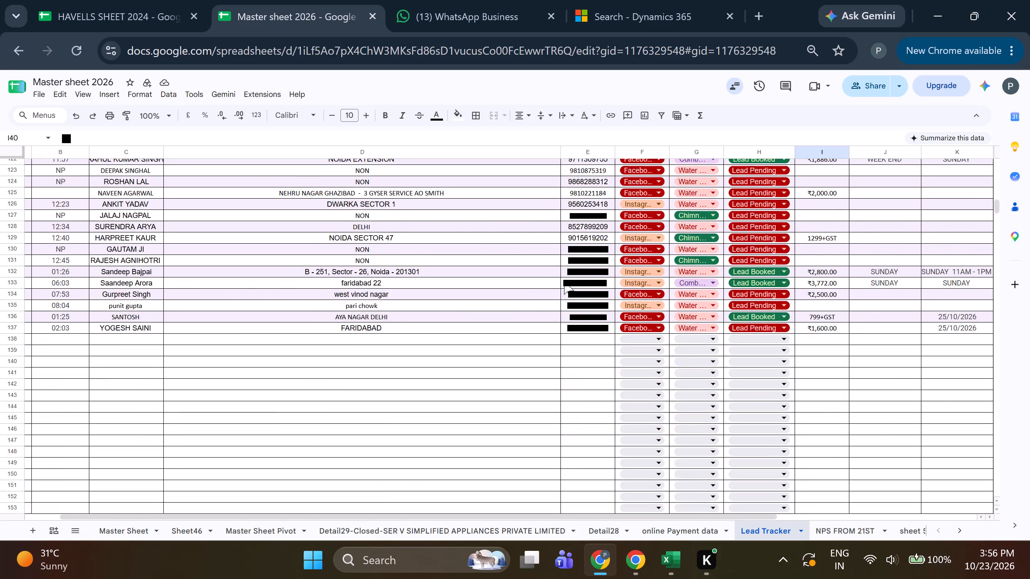
pyautogui.scroll(2, 566, 277)
pyautogui.scroll(-1, 599, 296)
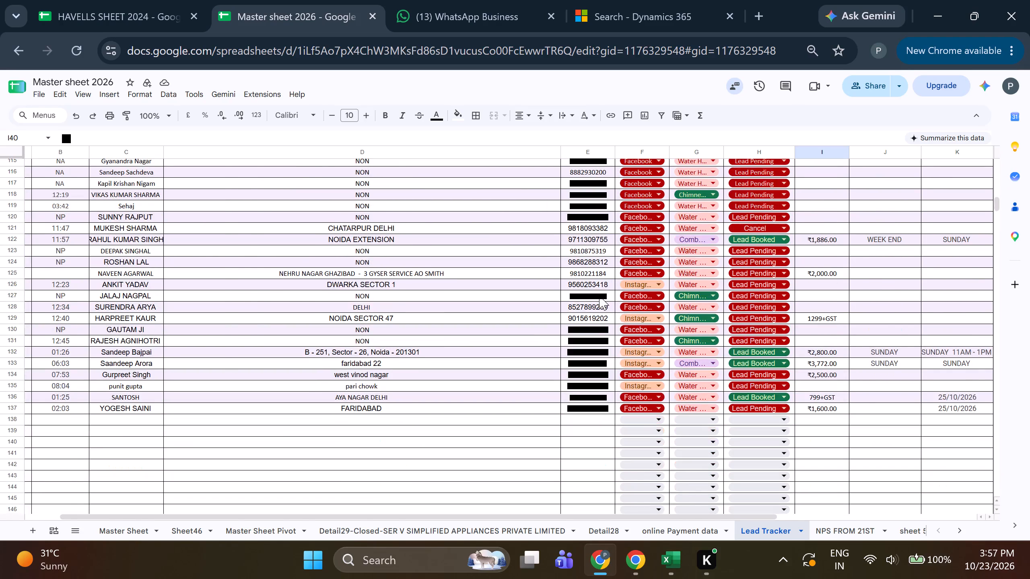
pyautogui.scroll(2, 781, 296)
pyautogui.scroll(-3, 786, 298)
pyautogui.scroll(2, 468, 398)
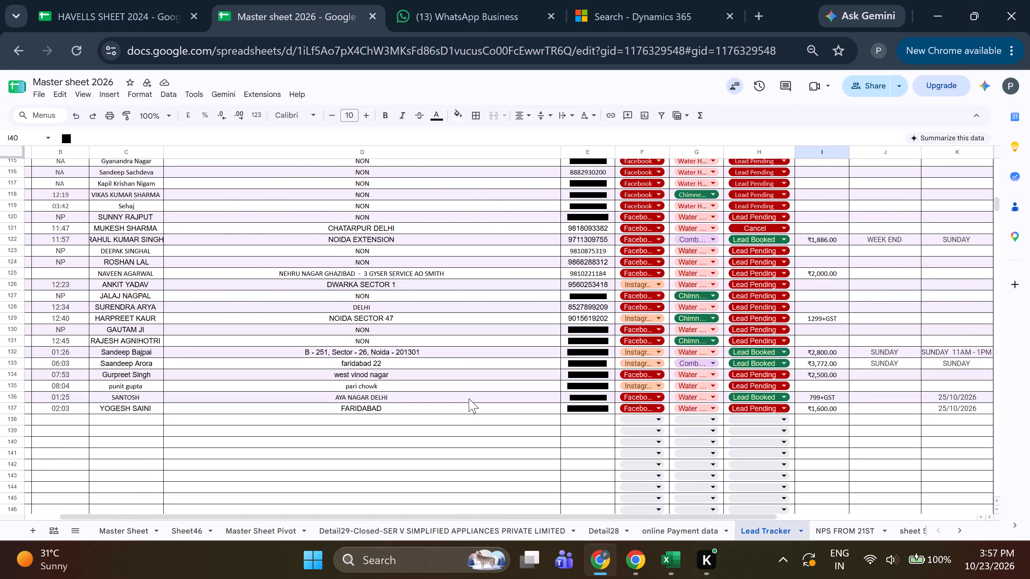
pyautogui.scroll(13, 469, 398)
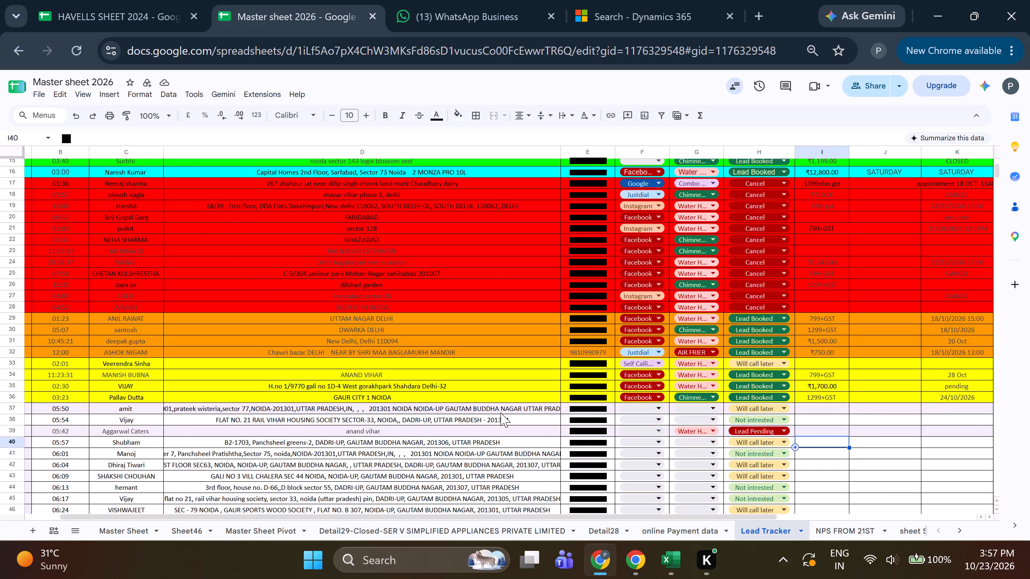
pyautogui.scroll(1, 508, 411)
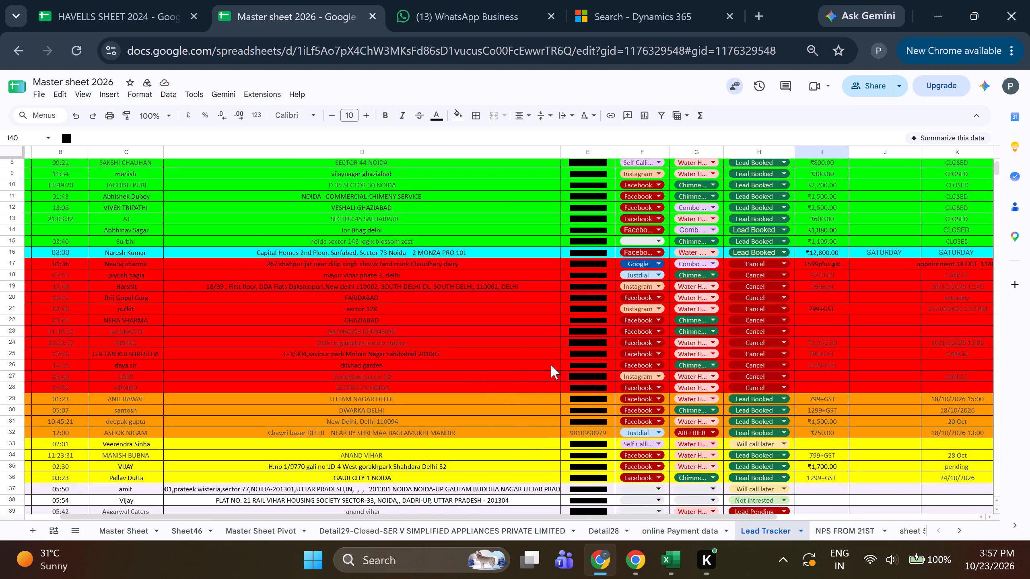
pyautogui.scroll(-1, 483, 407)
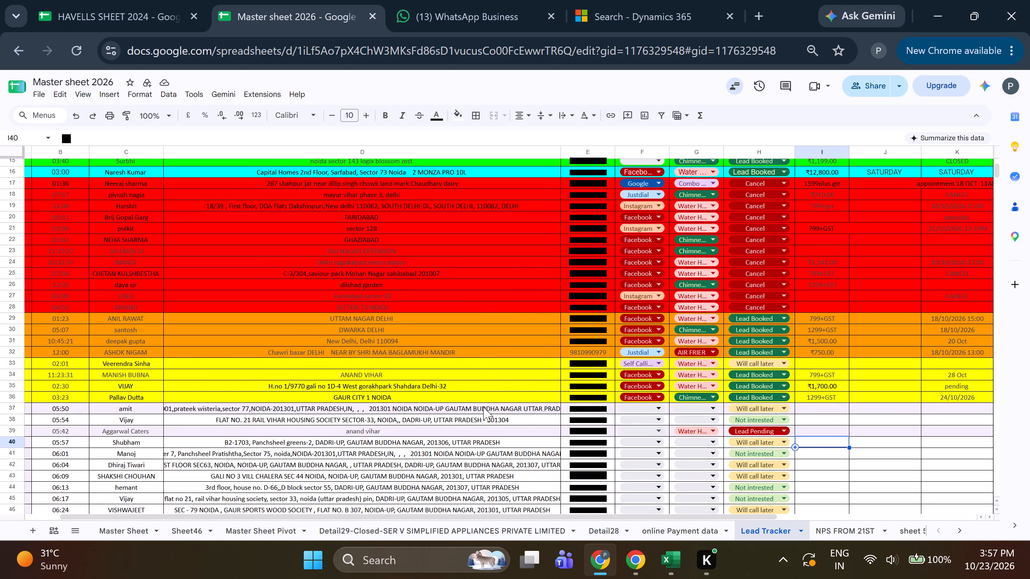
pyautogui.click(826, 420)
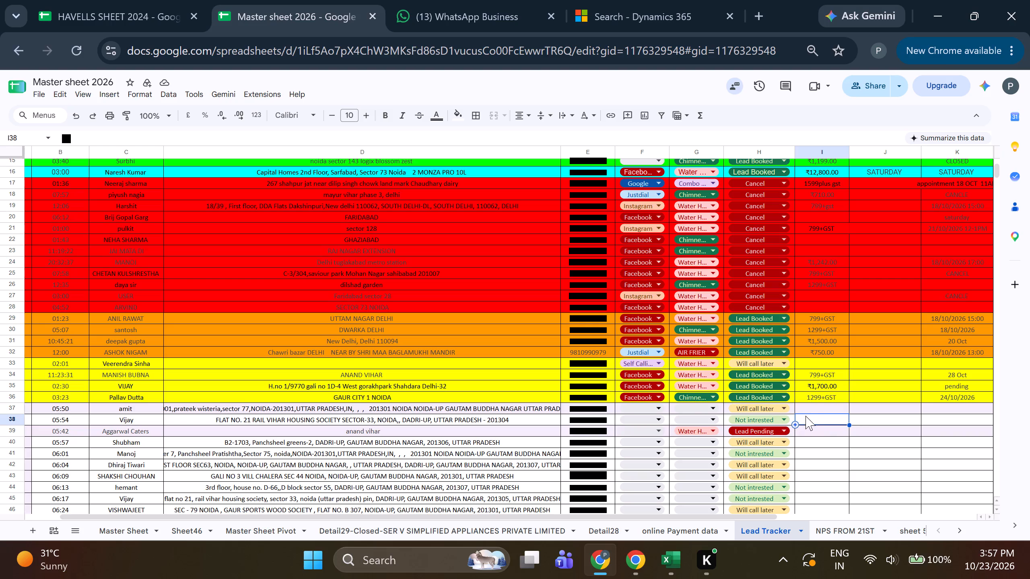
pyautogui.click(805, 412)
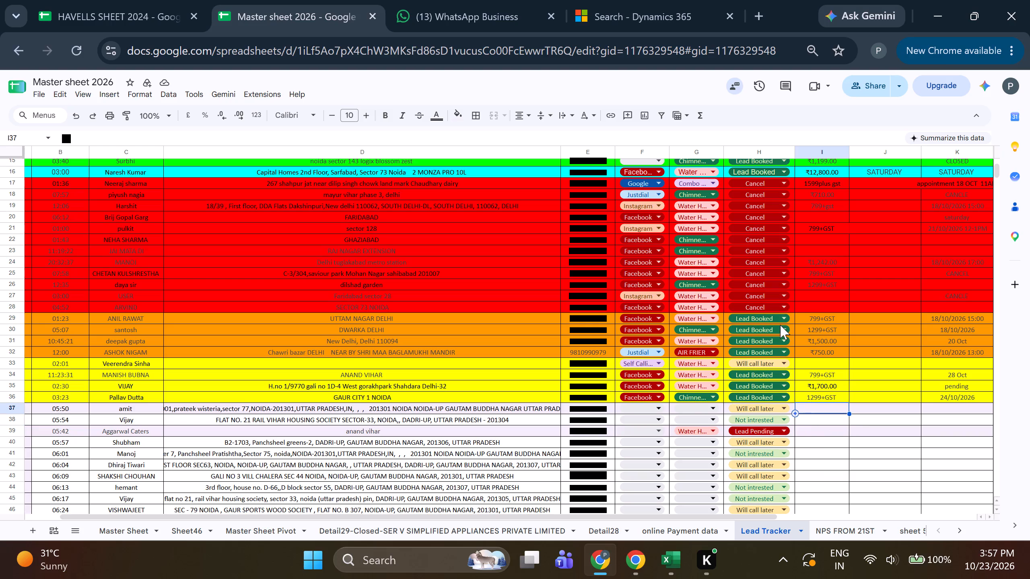
# Change the fill of the orange Uttam Nagar Delhi and Dwarka Delhi leads in rows 29 and 30 to white.
pyautogui.click(891, 320)
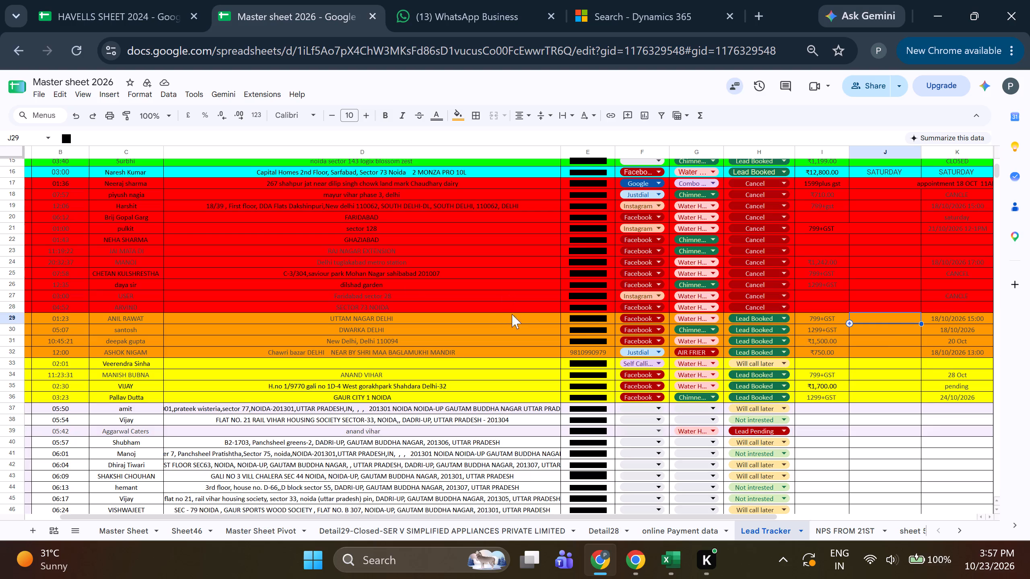
pyautogui.click(10, 316)
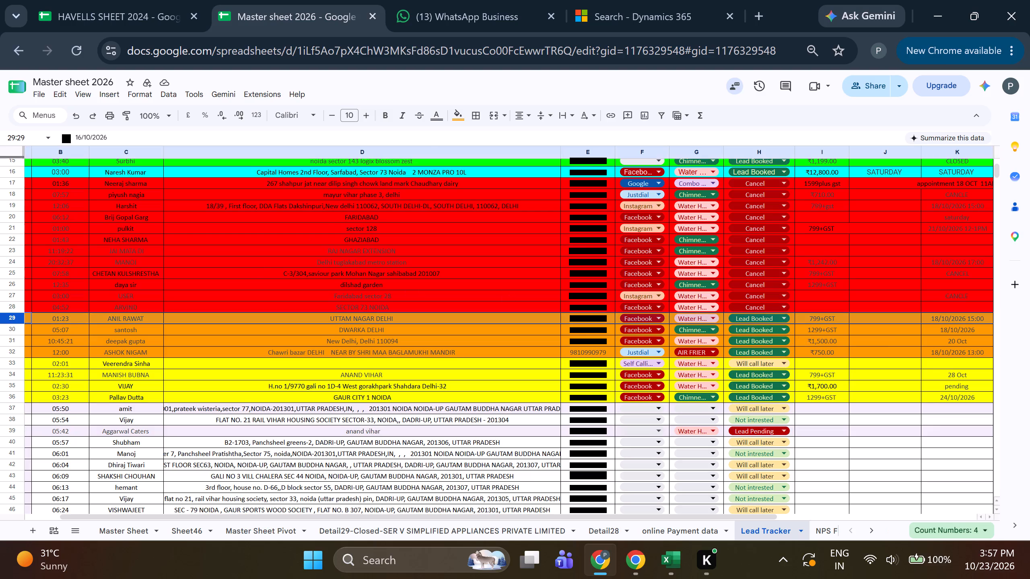
pyautogui.click(457, 119)
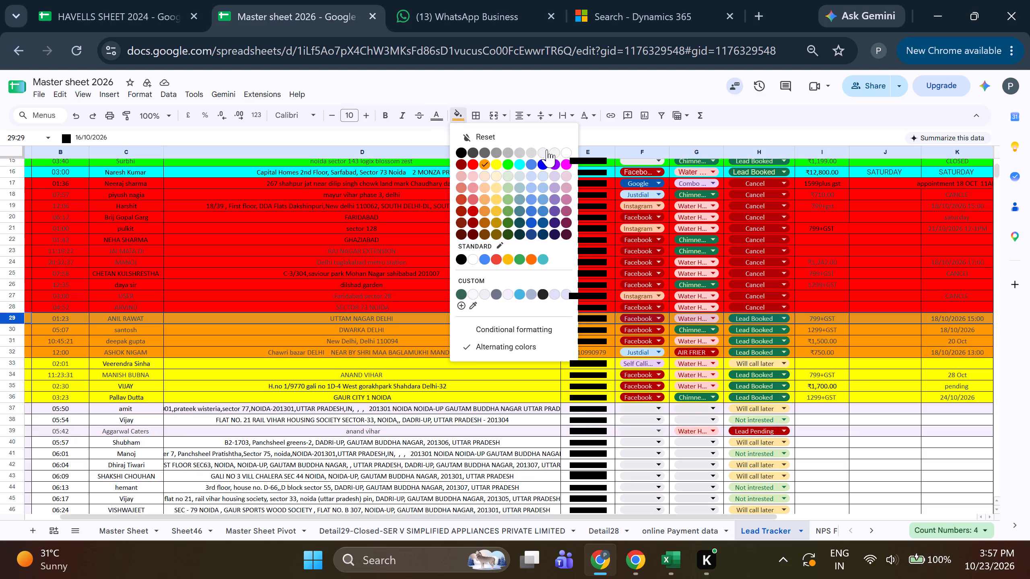
pyautogui.click(566, 150)
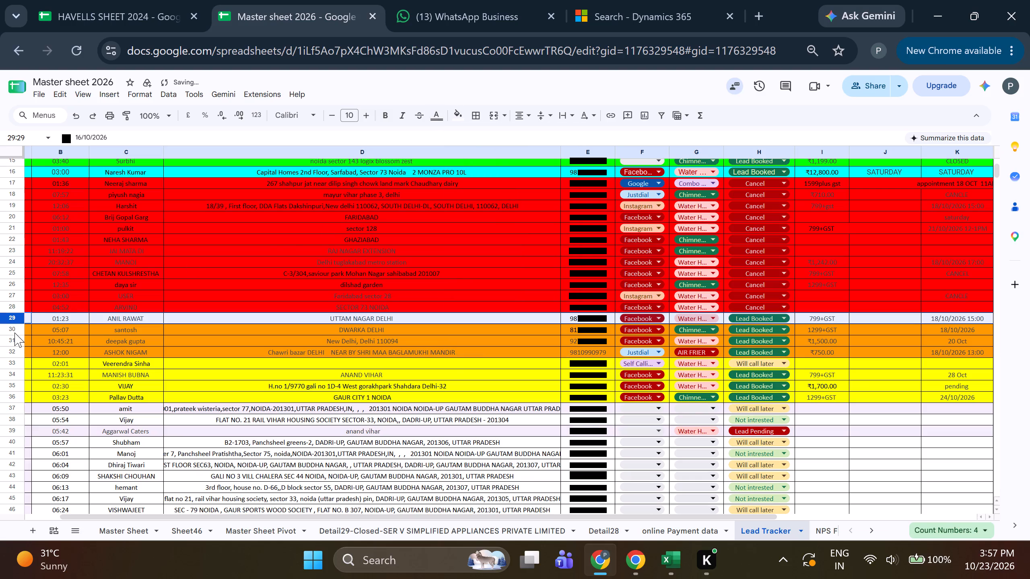
pyautogui.click(14, 333)
pyautogui.click(461, 116)
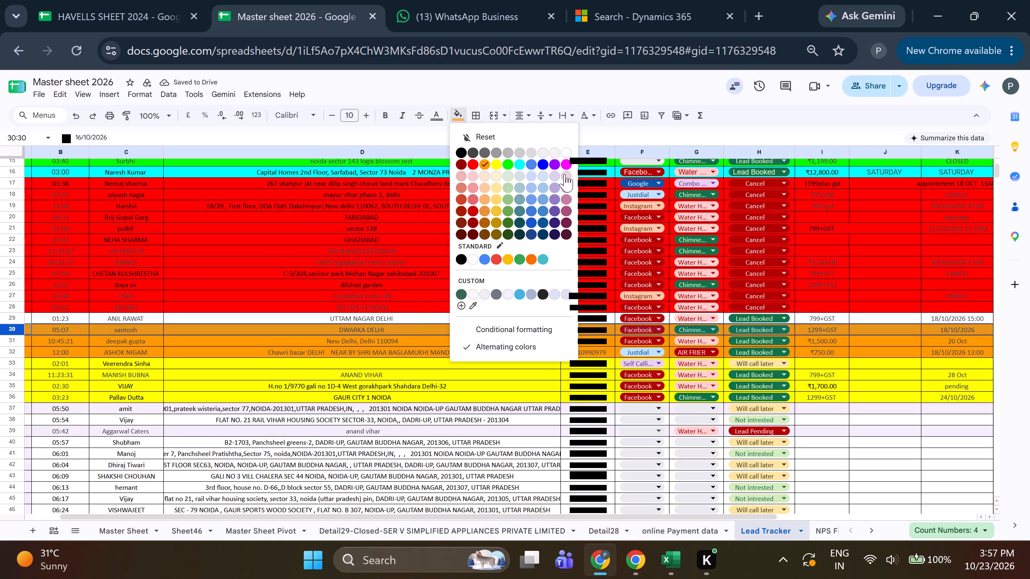
pyautogui.click(564, 149)
pyautogui.click(808, 439)
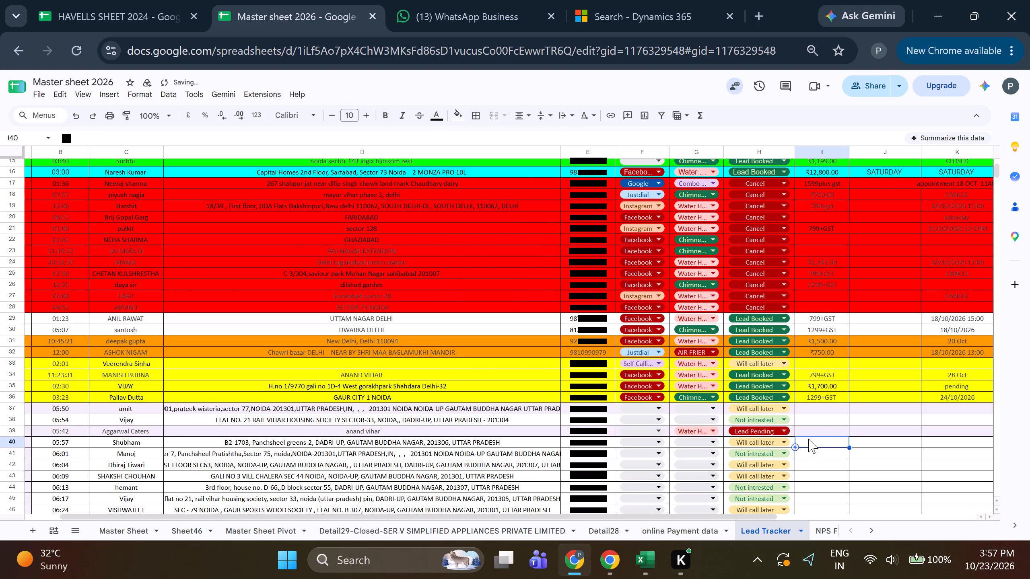
pyautogui.click(815, 410)
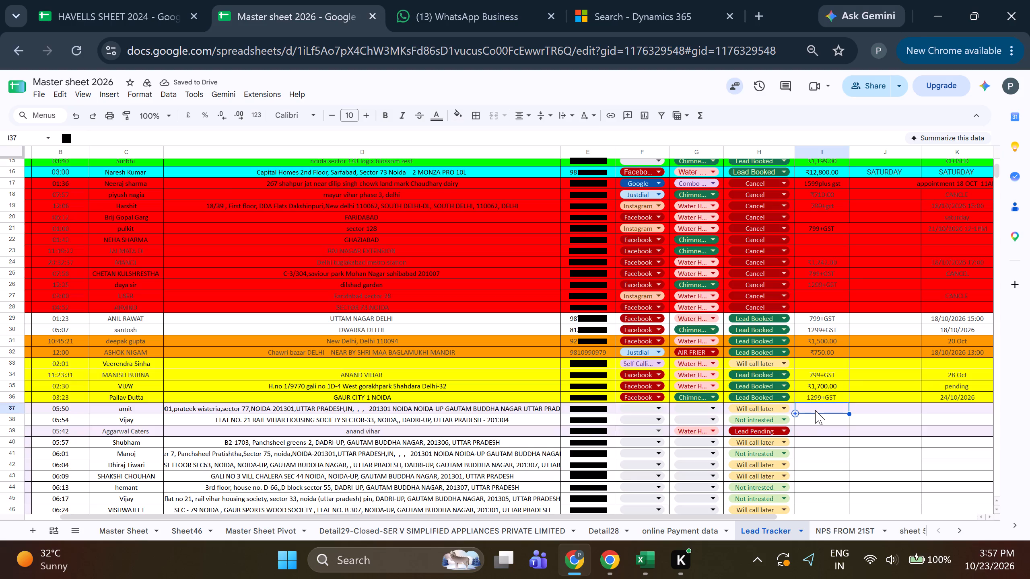
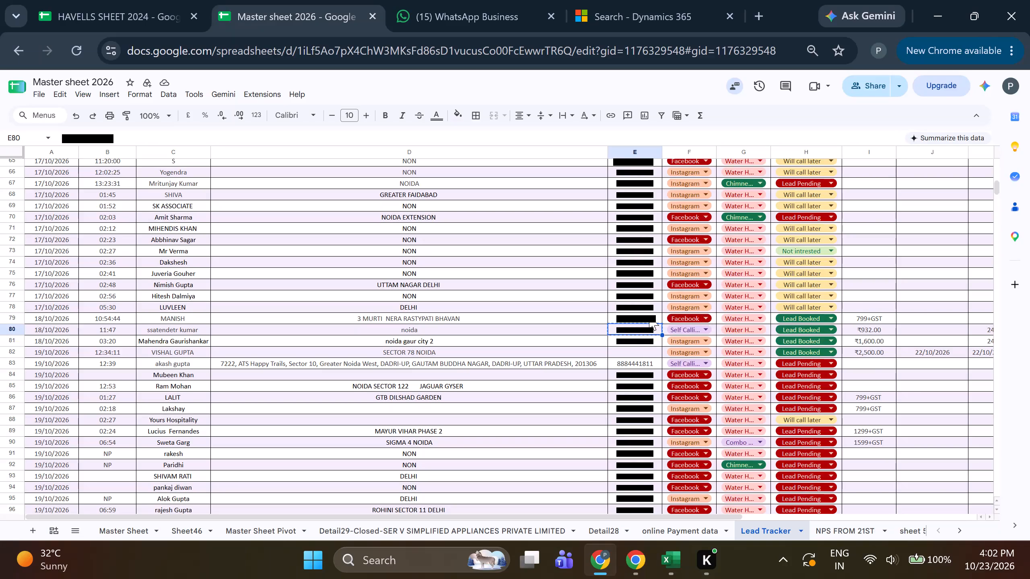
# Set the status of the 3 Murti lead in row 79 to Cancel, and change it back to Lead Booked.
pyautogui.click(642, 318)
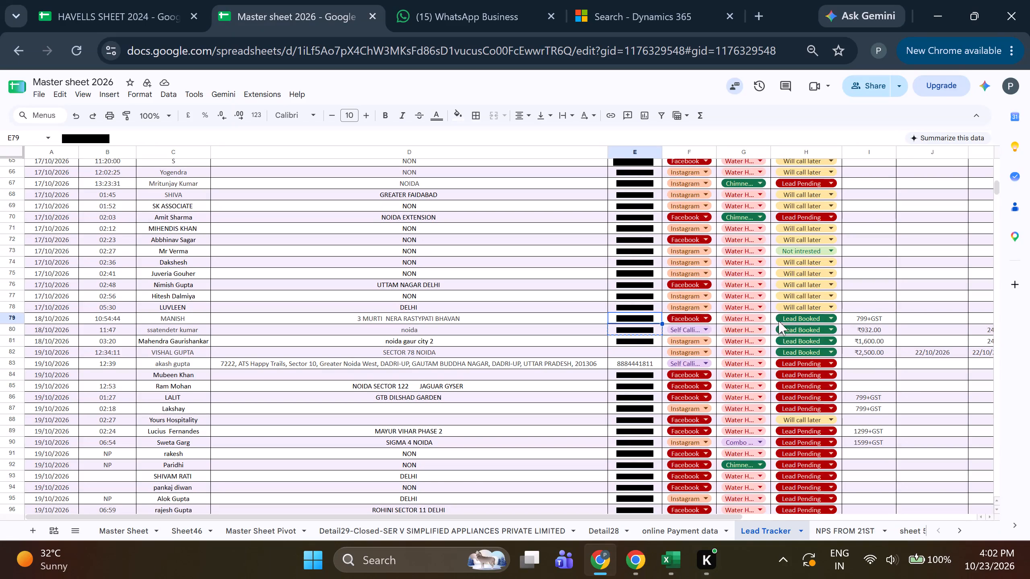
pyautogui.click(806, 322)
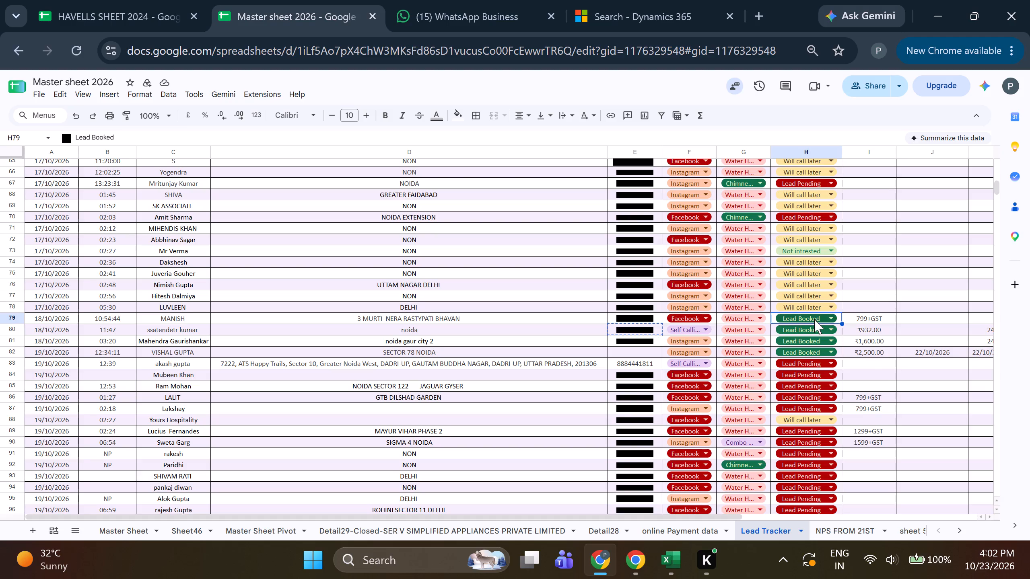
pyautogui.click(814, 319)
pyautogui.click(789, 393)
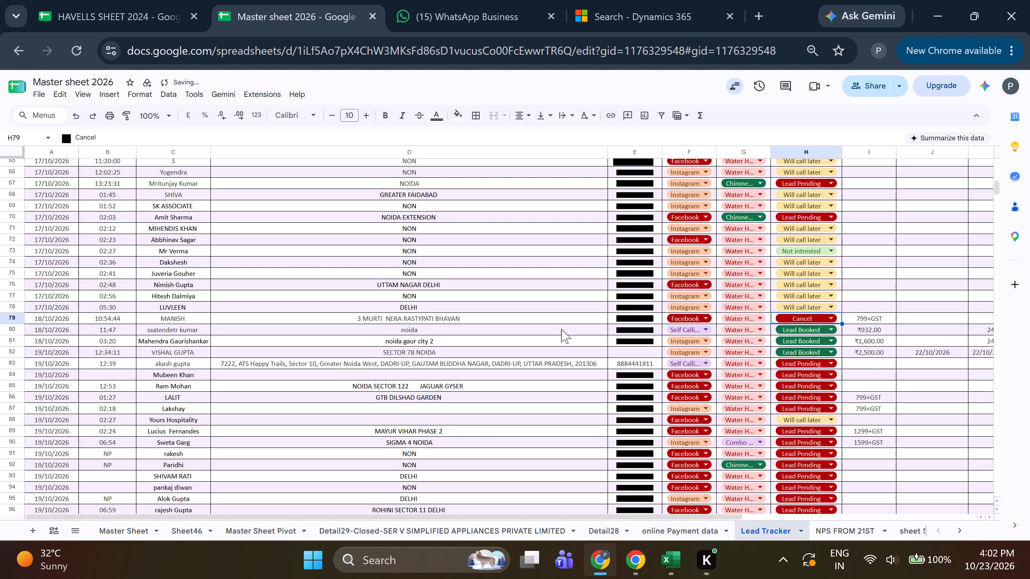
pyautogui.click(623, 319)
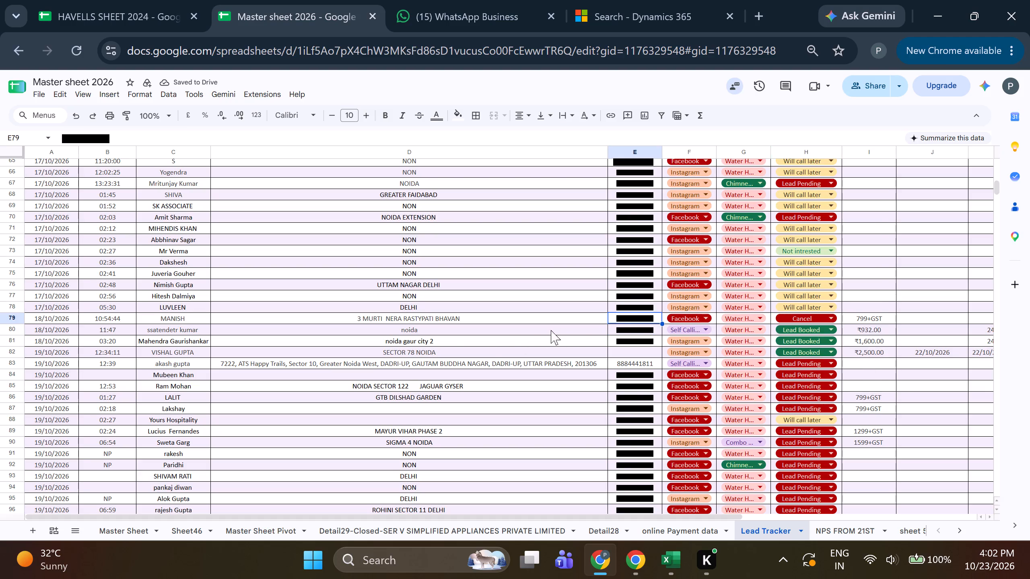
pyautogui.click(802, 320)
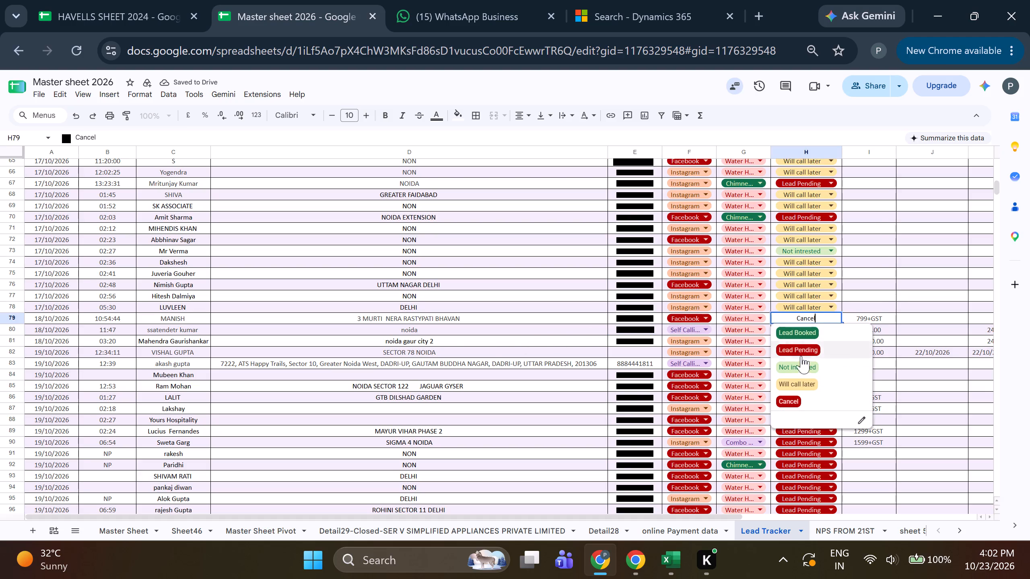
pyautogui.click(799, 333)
# Set the status of the Noida lead in row 80, dated 18/10/2026, to Cancel.
pyautogui.click(861, 332)
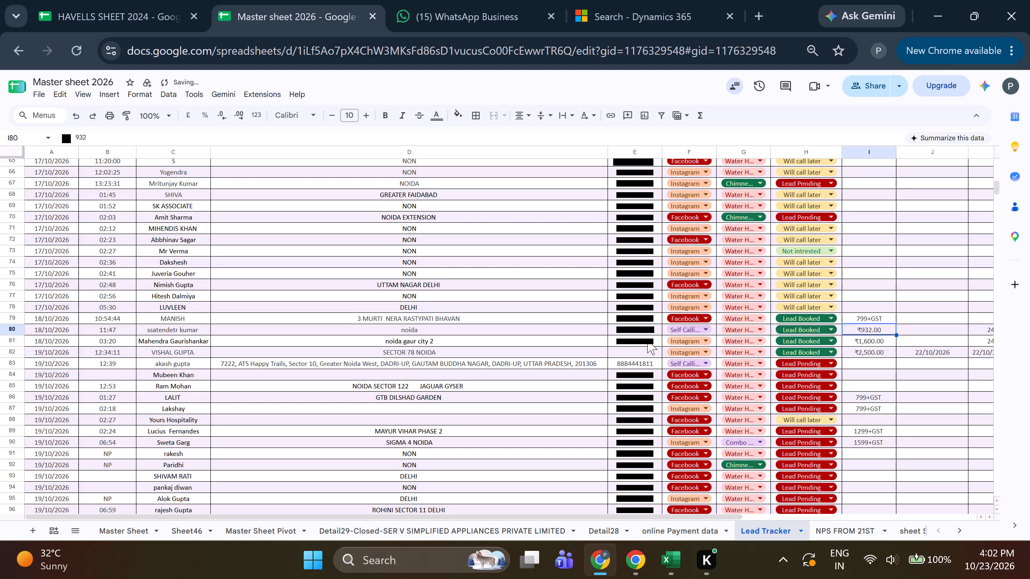
pyautogui.click(548, 334)
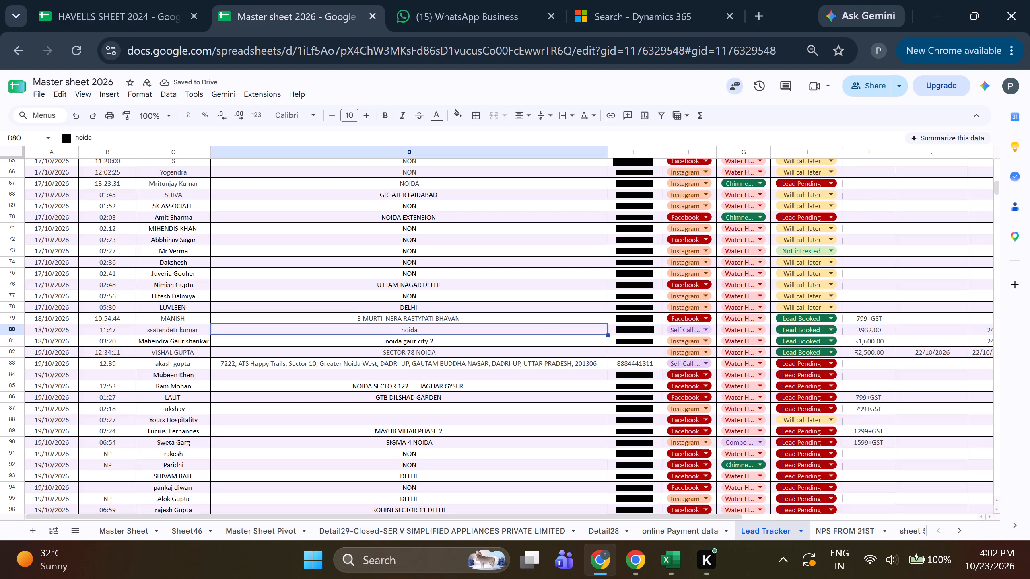
pyautogui.click(647, 330)
pyautogui.click(794, 329)
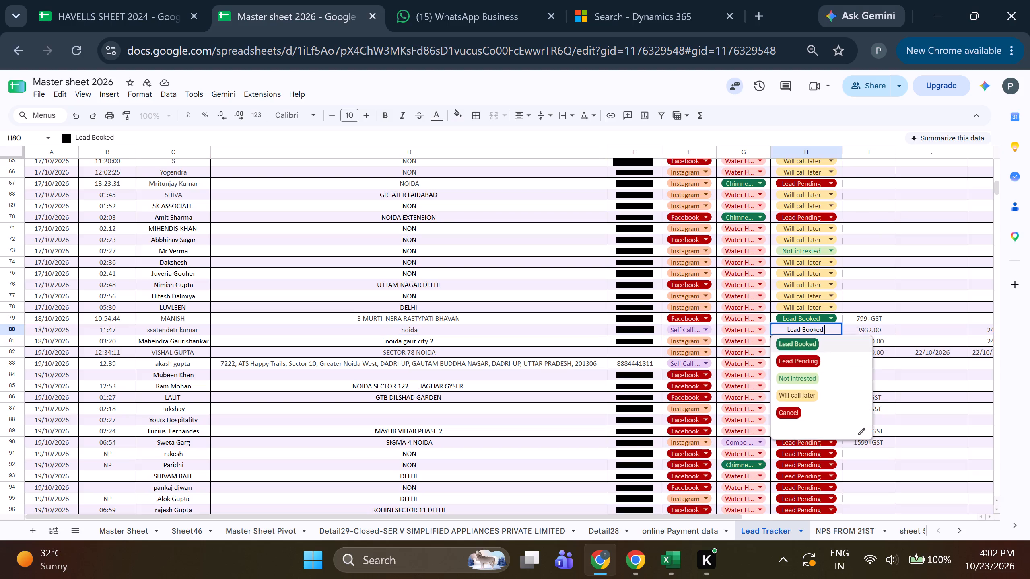
pyautogui.click(791, 412)
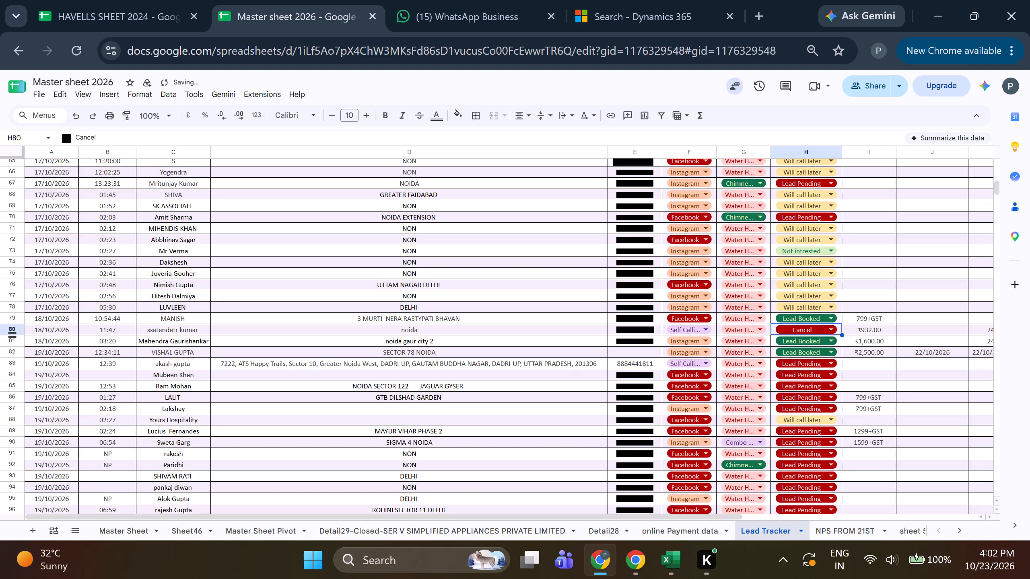
# Fill the whole of row 80, the newly cancelled Noida lead, with red.
pyautogui.click(0, 331)
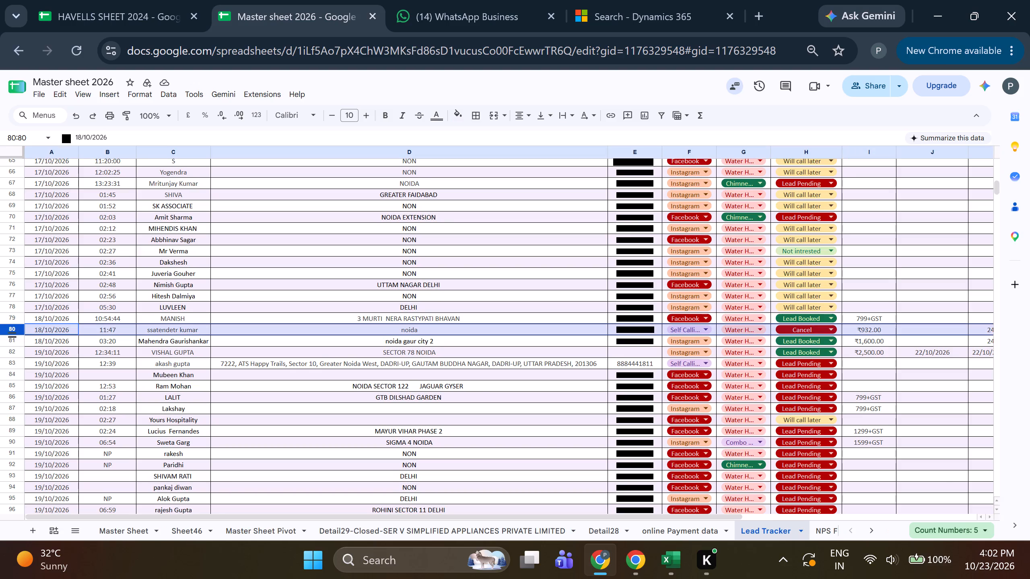
pyautogui.click(461, 115)
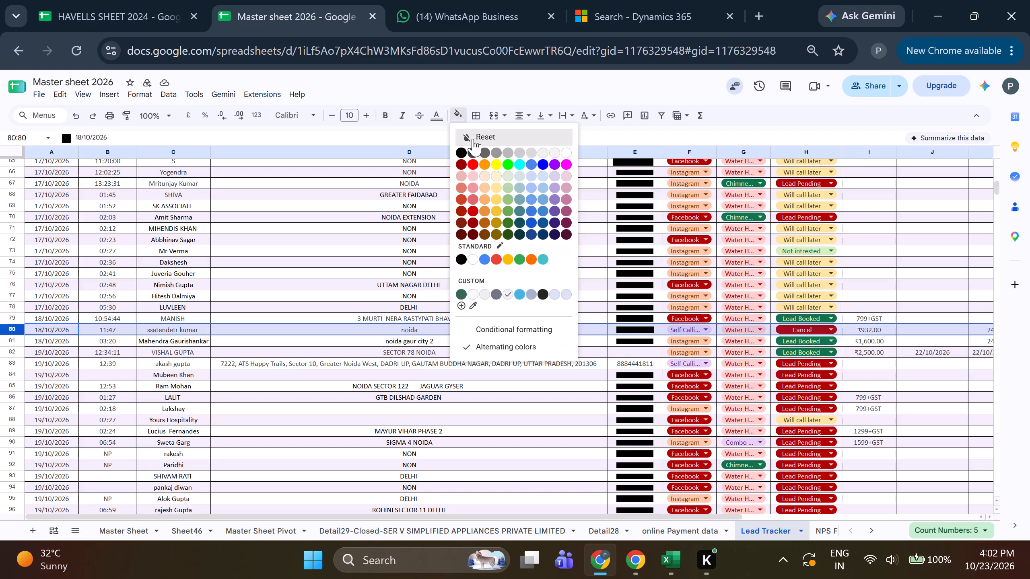
pyautogui.click(471, 166)
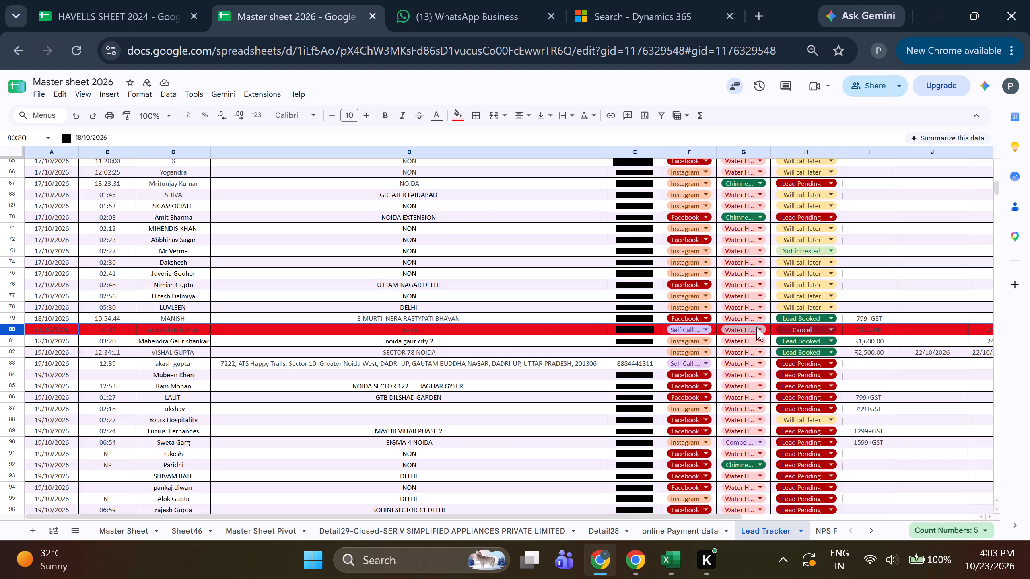
pyautogui.click(63, 376)
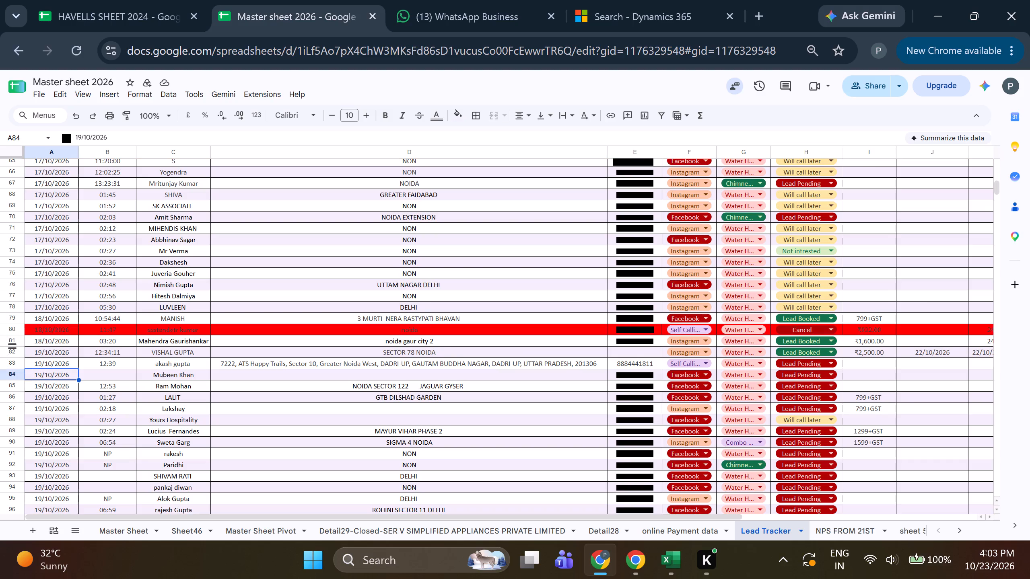
# Move the red cancelled Noida lead from row 80 up to row 23, among the other cancelled leads.
pyautogui.click(2, 329)
pyautogui.moveTo(2, 329); pyautogui.dragTo(0, 219)
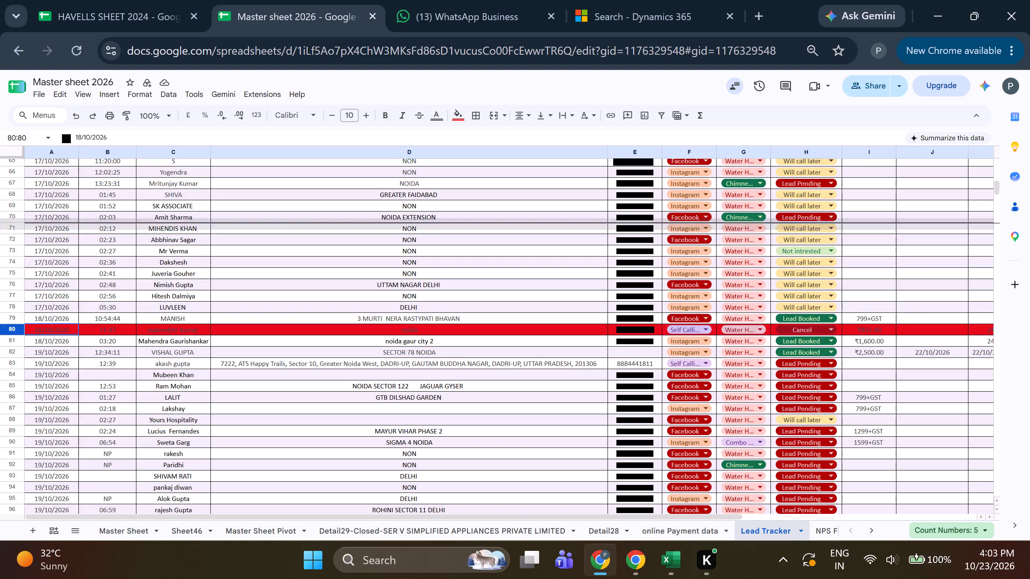
pyautogui.moveTo(0, 219); pyautogui.dragTo(0, 230)
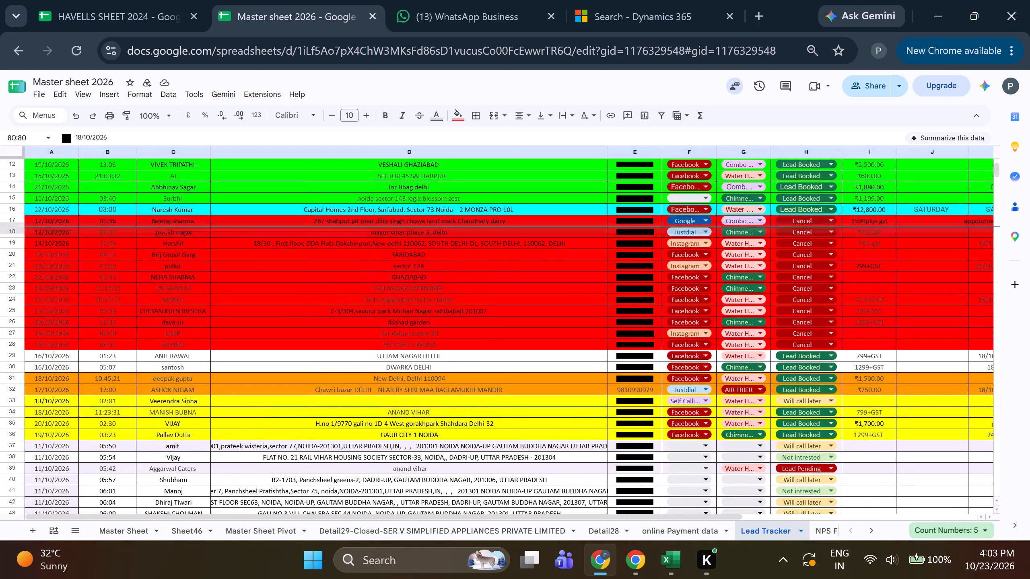
pyautogui.moveTo(0, 230); pyautogui.dragTo(0, 293)
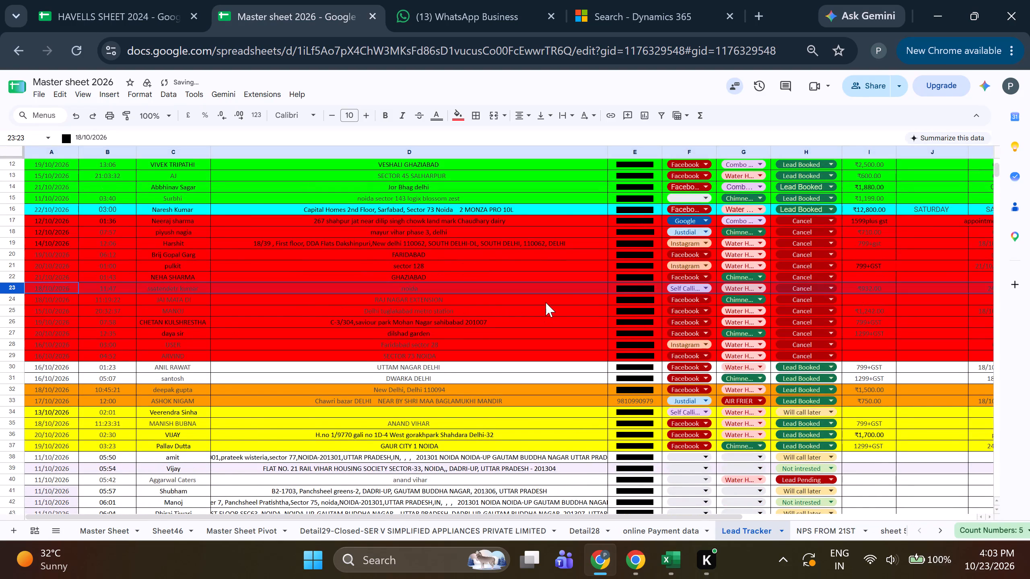
# Look through the coloured groups and the ungrouped leads down to the end of the list, checking their statuses and colours.
pyautogui.scroll(-1, 573, 336)
pyautogui.scroll(1, 783, 283)
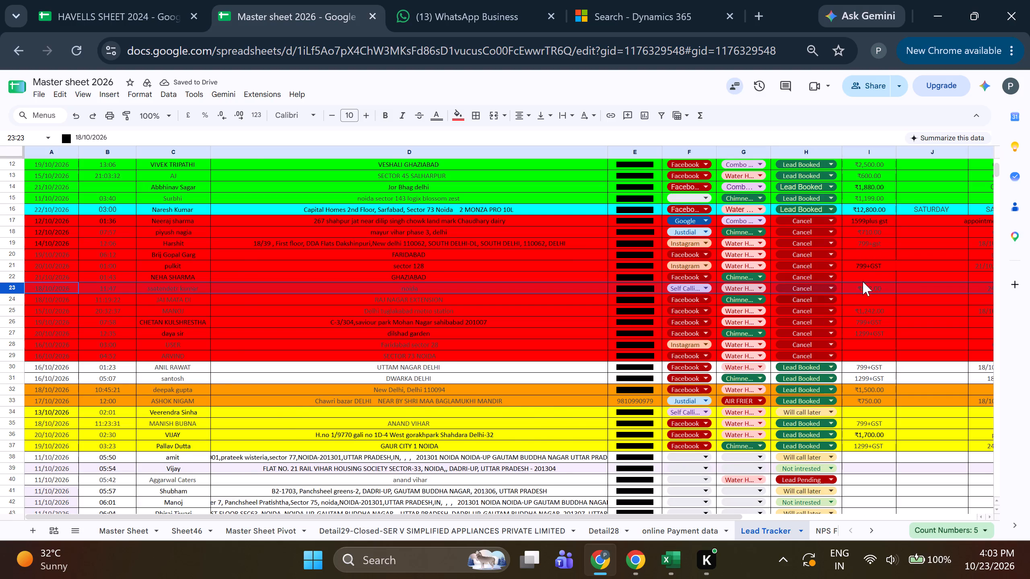
pyautogui.scroll(-4, 863, 281)
pyautogui.scroll(2, 873, 266)
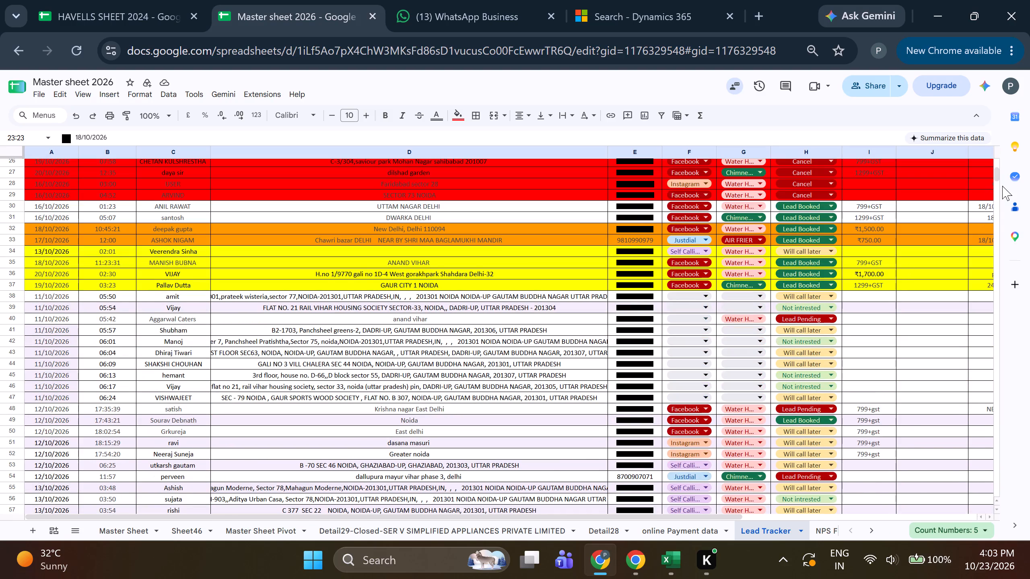
pyautogui.scroll(4, 307, 400)
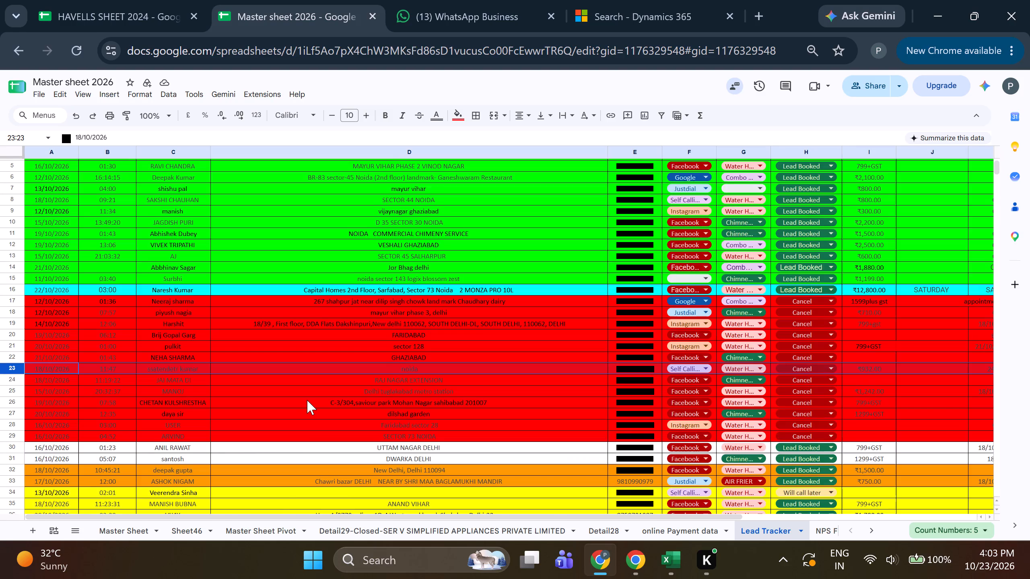
pyautogui.scroll(-8, 307, 400)
pyautogui.scroll(-4, 393, 352)
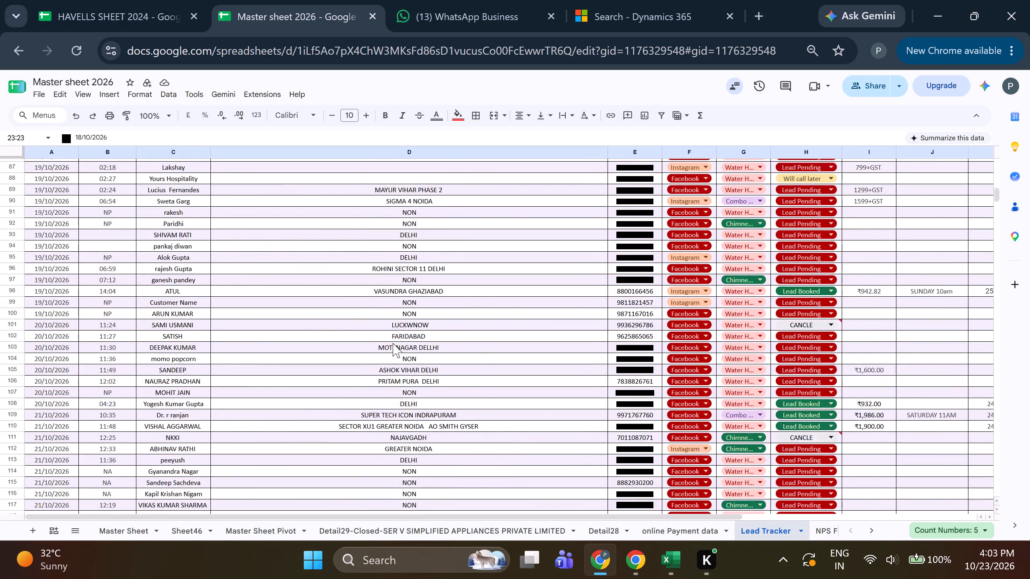
pyautogui.scroll(7, 394, 343)
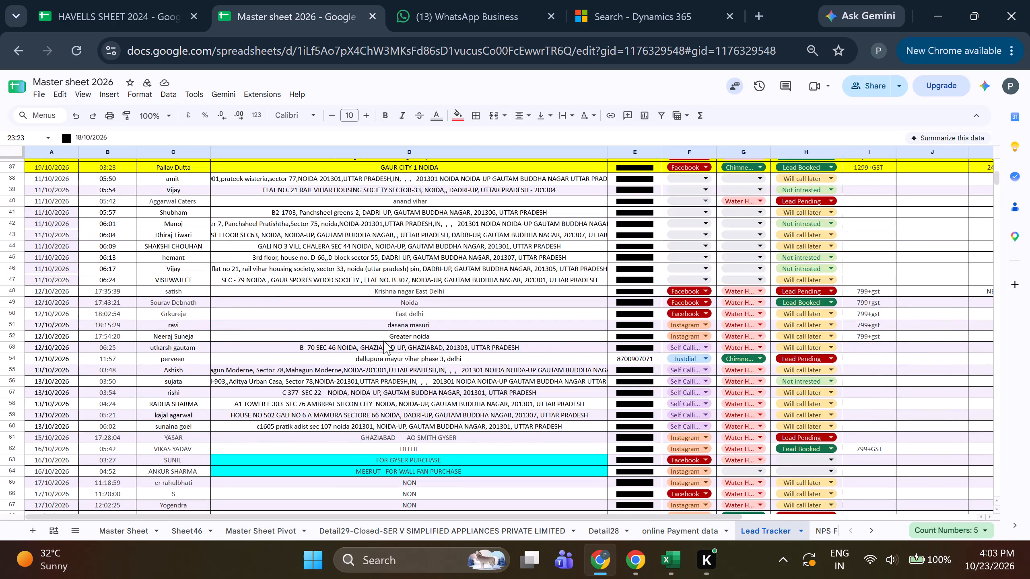
pyautogui.scroll(-1, 517, 322)
pyautogui.scroll(1, 543, 316)
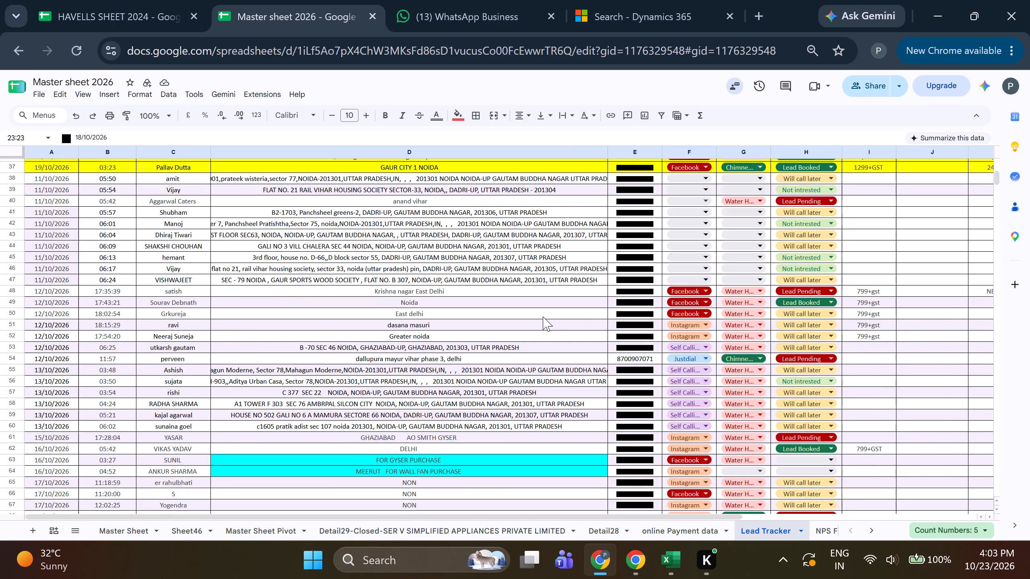
pyautogui.scroll(-2, 633, 304)
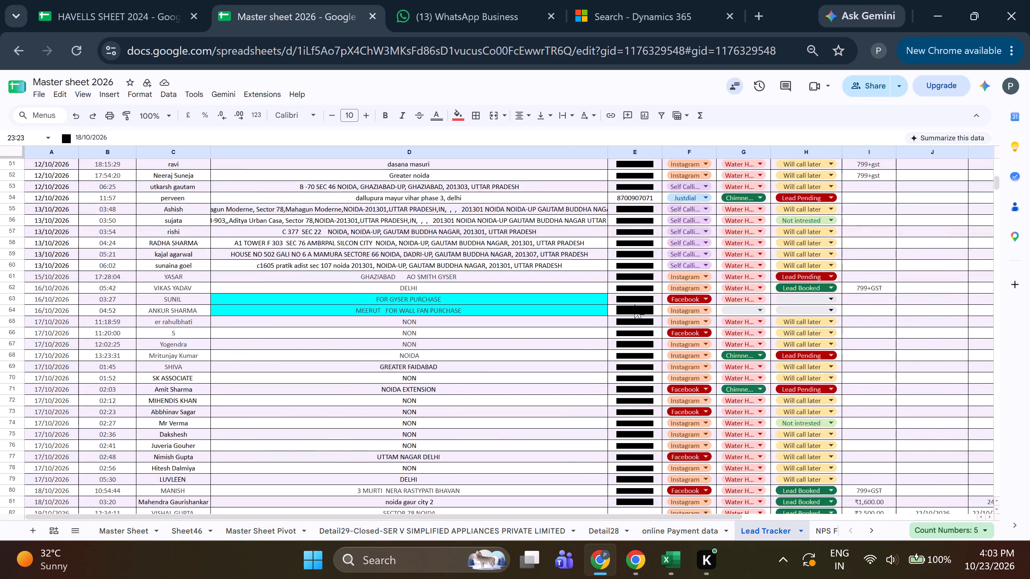
pyautogui.scroll(-3, 634, 305)
pyautogui.scroll(-5, 682, 348)
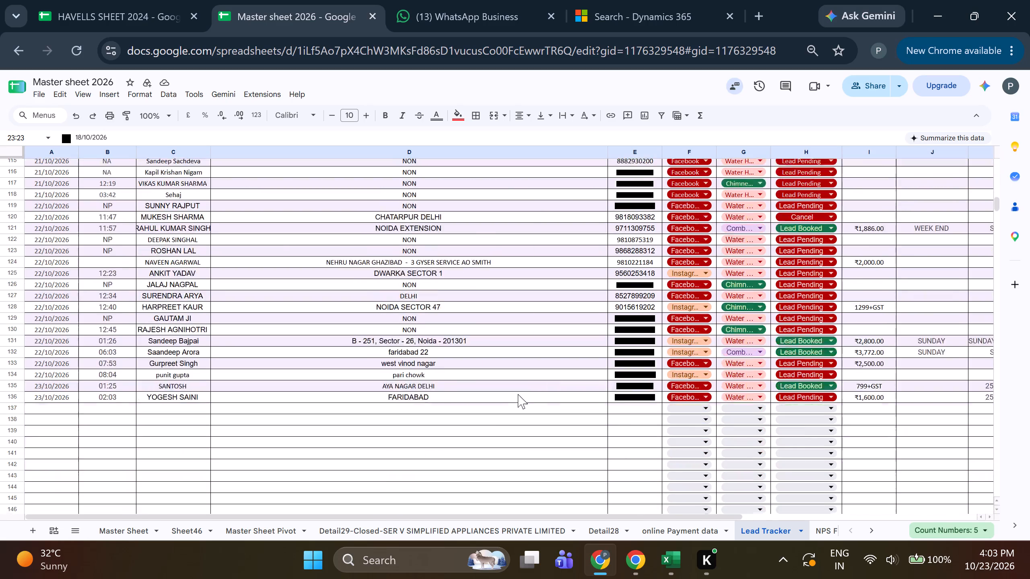
pyautogui.scroll(-2, 518, 394)
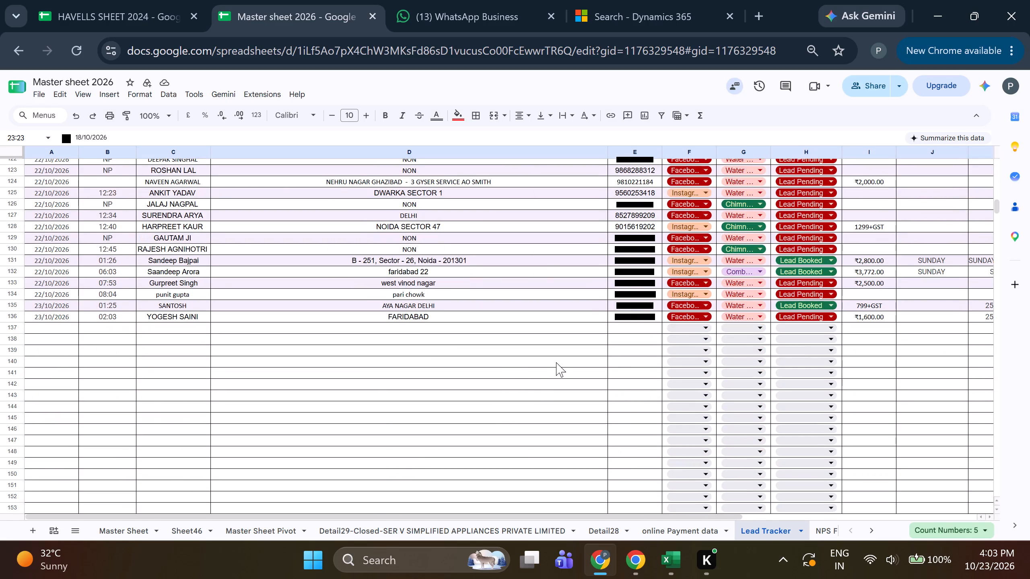
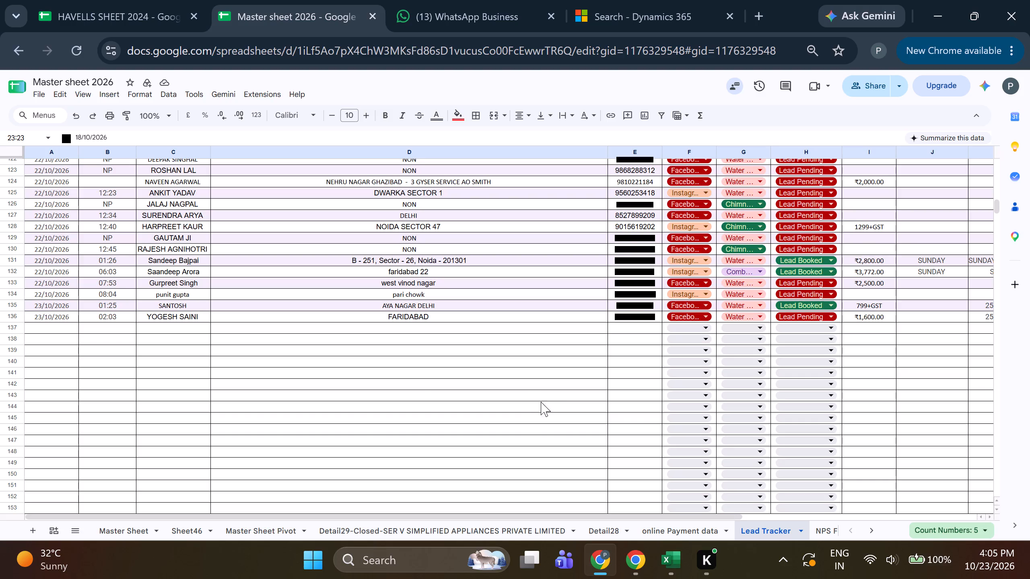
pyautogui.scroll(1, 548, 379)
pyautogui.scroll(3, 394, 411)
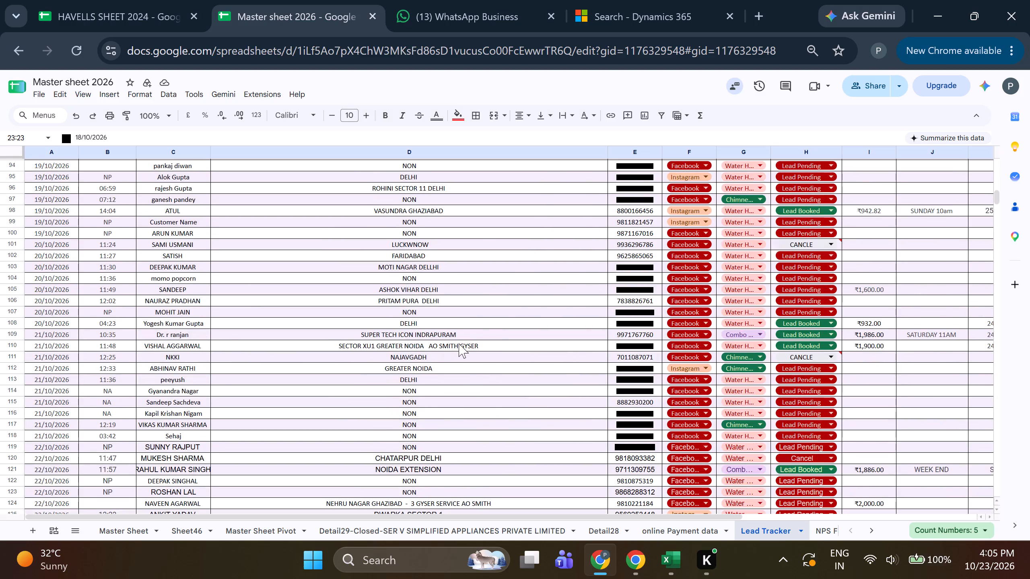
# Search the Lead Tracker sheet for "vishal" to locate the matching lead.
pyautogui.hotkey('ctrl', 'f')
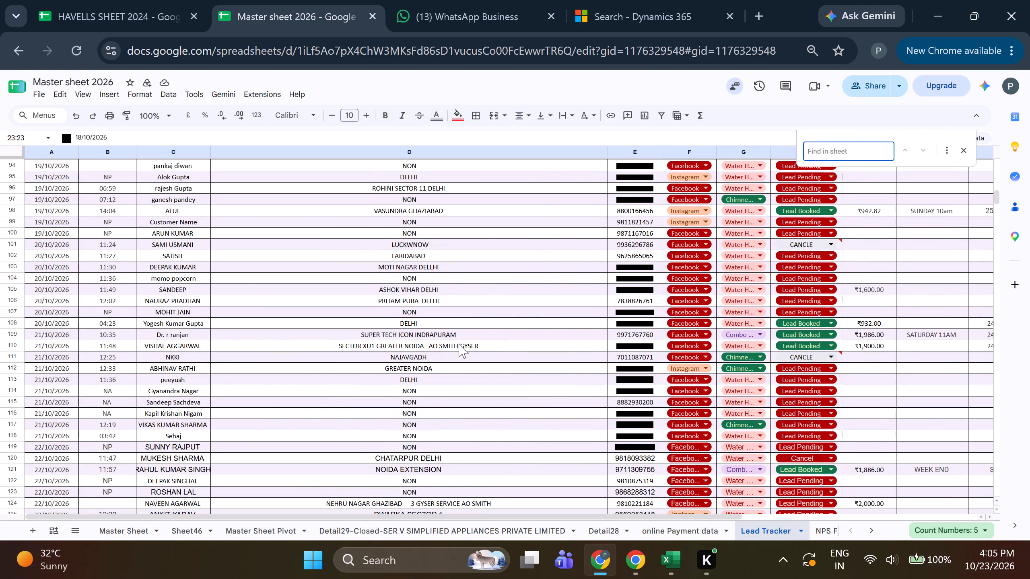
pyautogui.write('visha')
pyautogui.press('l')
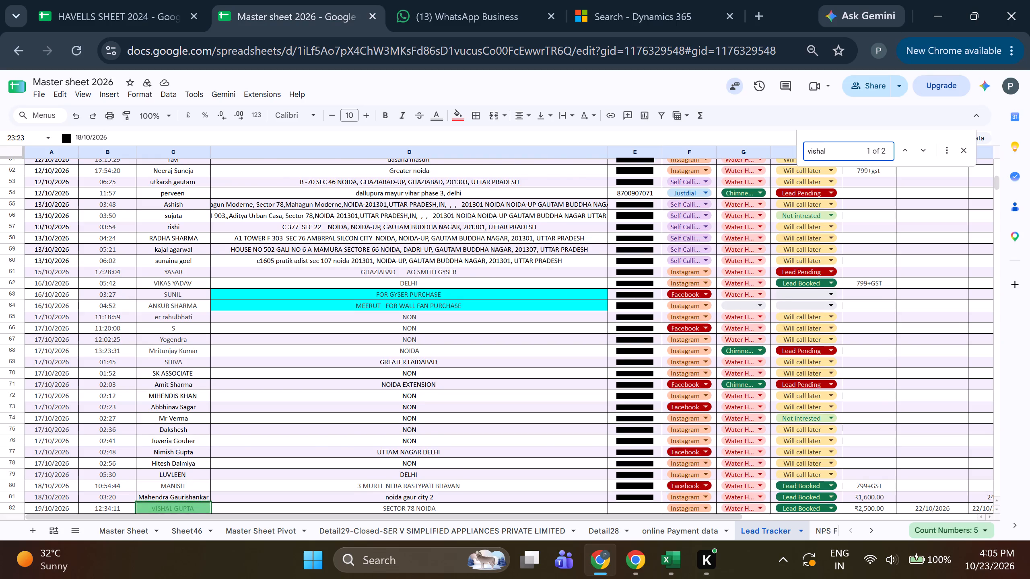
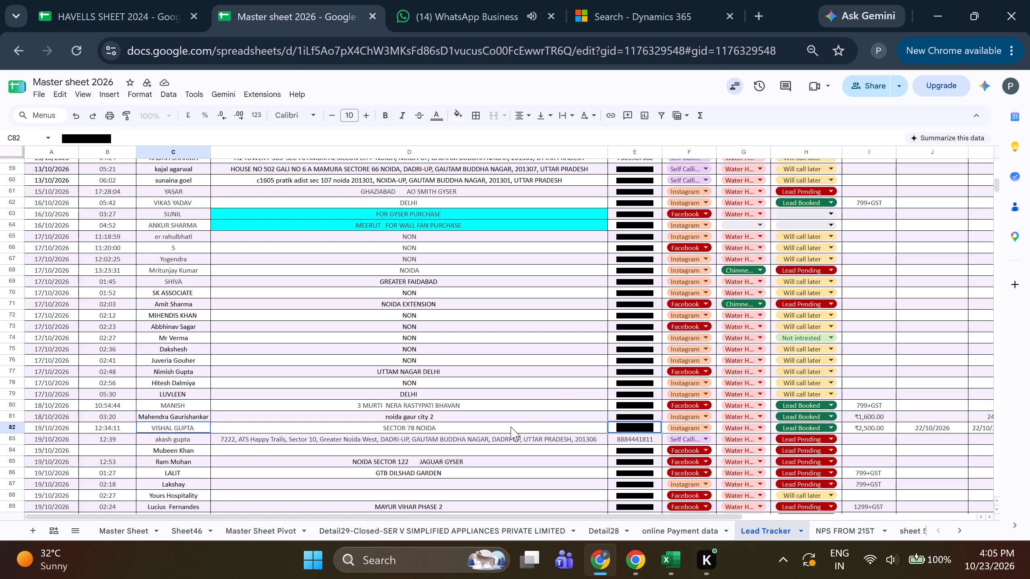
# Clear the Working Days entry of the SECTOR 78 NOIDA lead in row 82.
pyautogui.click(925, 427)
pyautogui.press('Right')
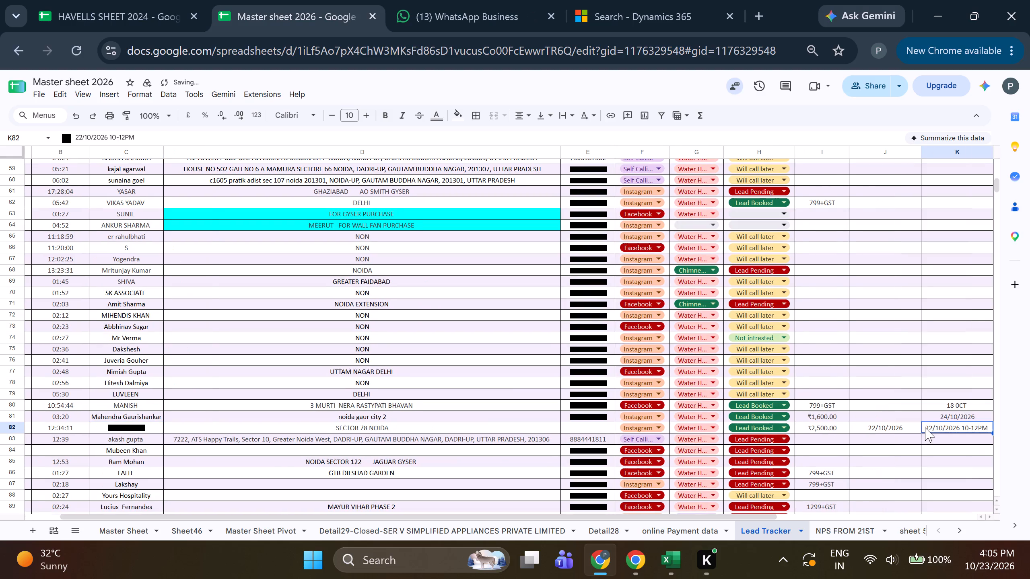
pyautogui.press('Left')
pyautogui.press('BackSpace')
# Replace the appointment date of the SECTOR 78 NOIDA lead in row 82 with 24/10/2026 10AM.
pyautogui.press('pagedown')
pyautogui.press('Right')
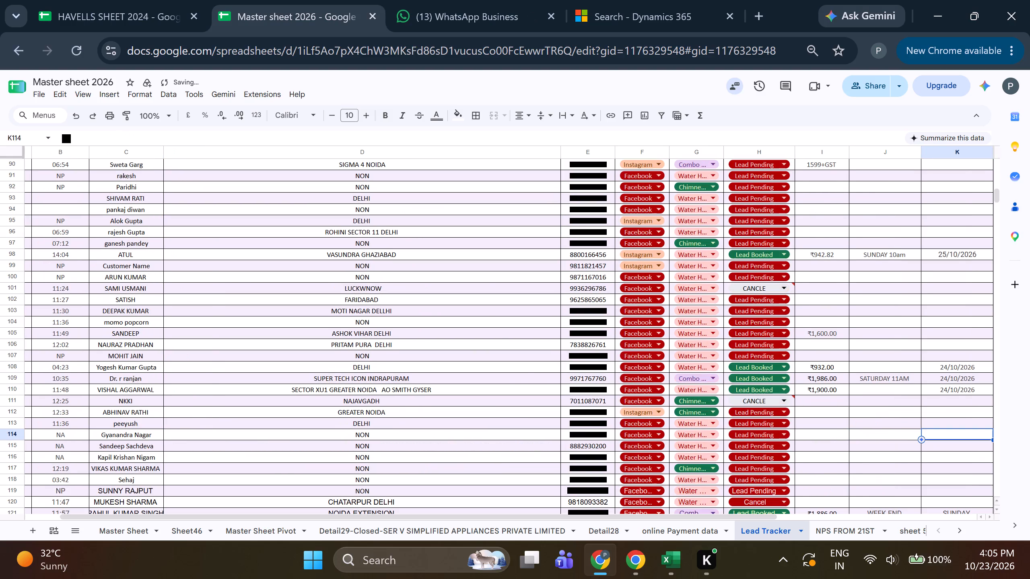
pyautogui.scroll(1, 332, 378)
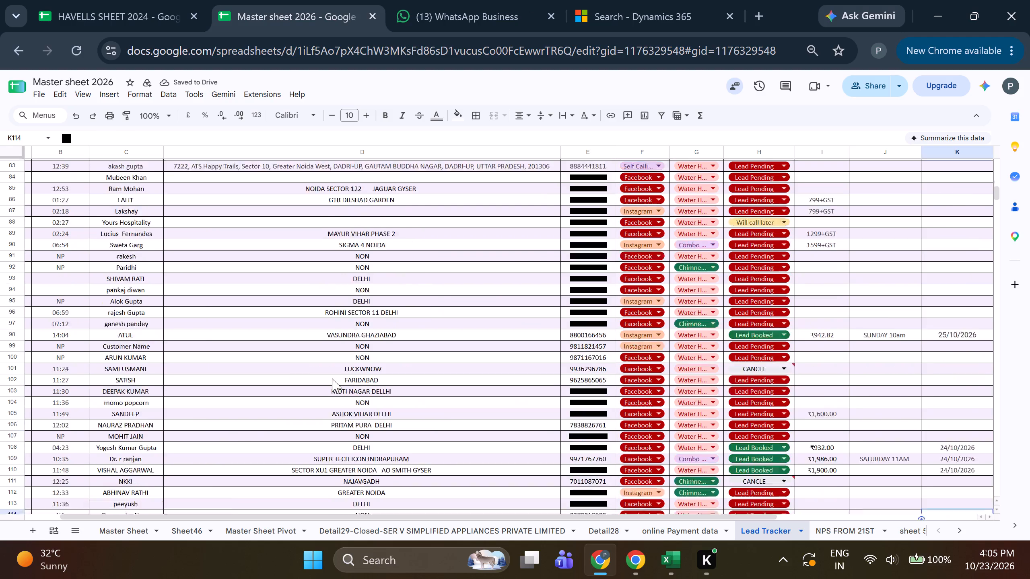
pyautogui.scroll(3, 332, 378)
pyautogui.click(953, 398)
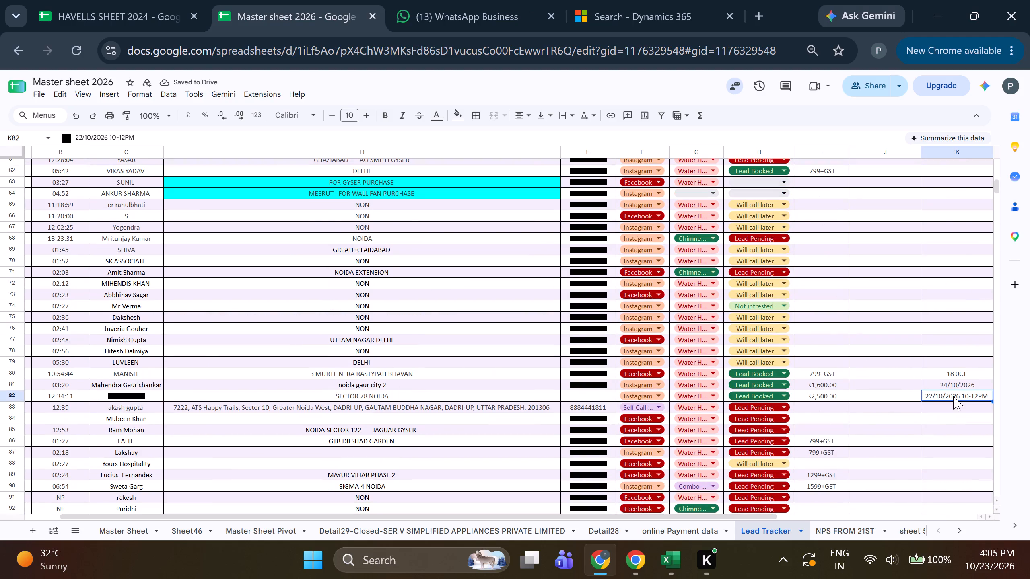
pyautogui.press('BackSpace')
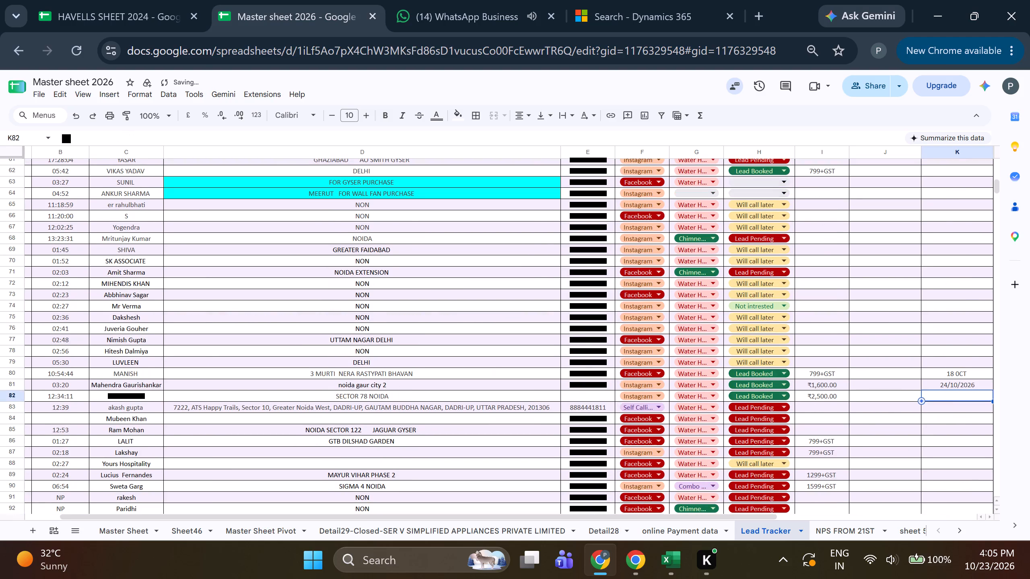
pyautogui.write('24')
pyautogui.write('/10/2026')
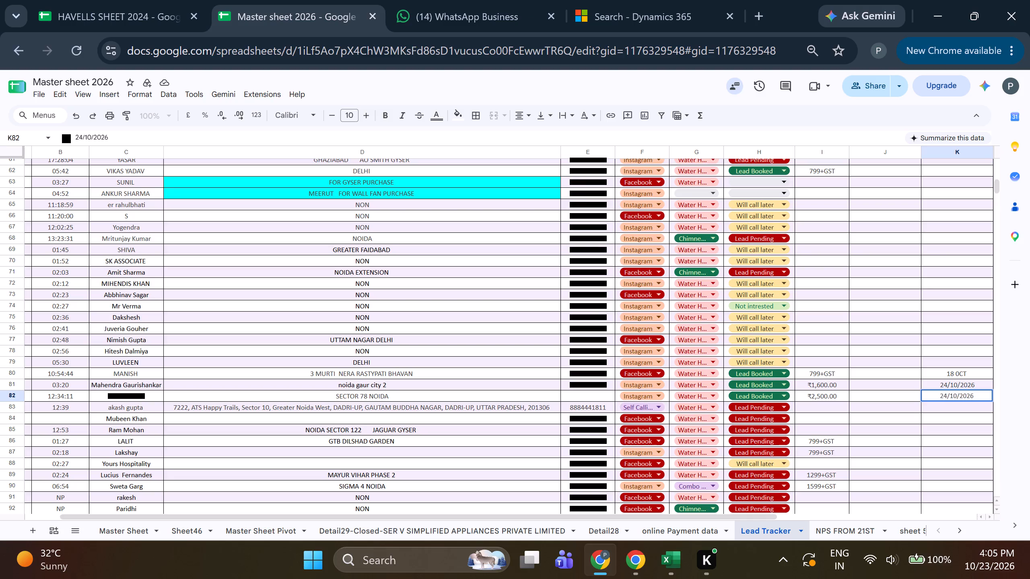
pyautogui.press('space')
pyautogui.write('10')
pyautogui.write('AM')
pyautogui.press('space')
pyautogui.press('Return')
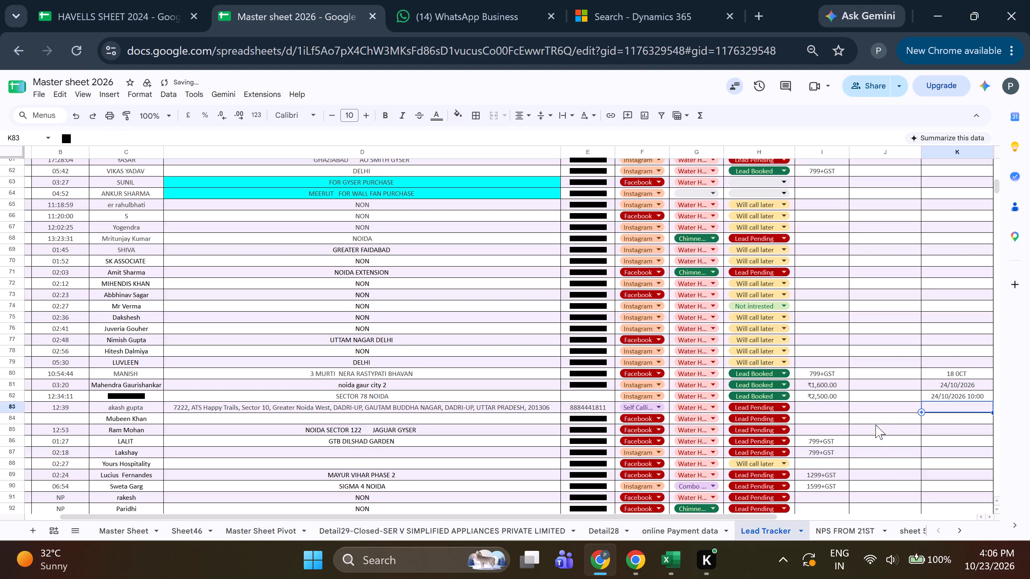
# Review the row 82 lead's entries across all columns, from the appointment and assigned person back to its lead date.
pyautogui.click(884, 411)
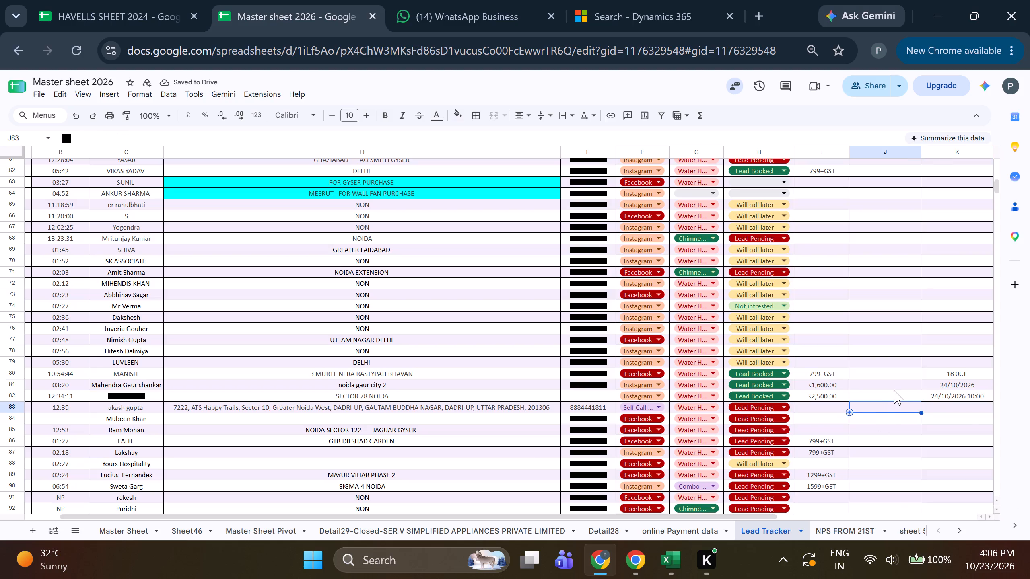
pyautogui.click(894, 390)
pyautogui.press('Right')
pyautogui.press('Right')
pyautogui.press('Left')
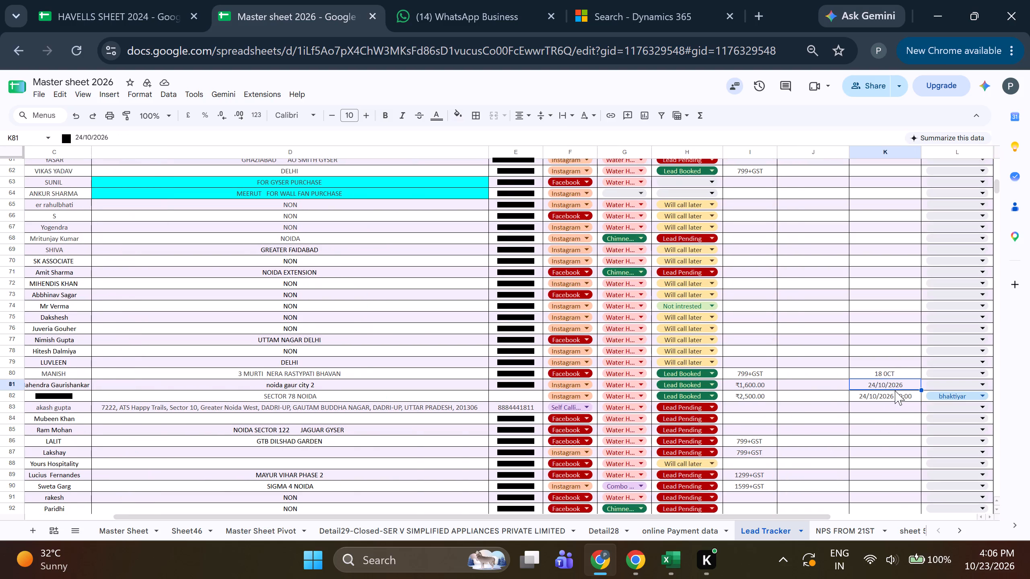
pyautogui.press('Down')
pyautogui.press('Left')
pyautogui.press('Left')
pyautogui.press('Left')
pyautogui.press('Left')
pyautogui.press('Left')
pyautogui.press('Left')
pyautogui.press('Left')
pyautogui.press('Left')
pyautogui.press('Left')
pyautogui.press('Left')
pyautogui.press('Left')
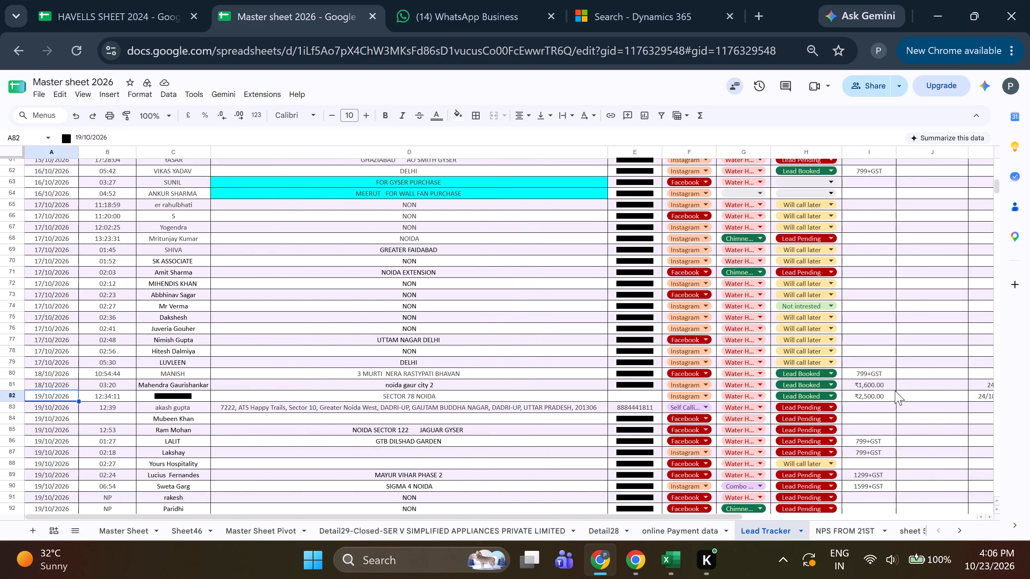
pyautogui.press('Left')
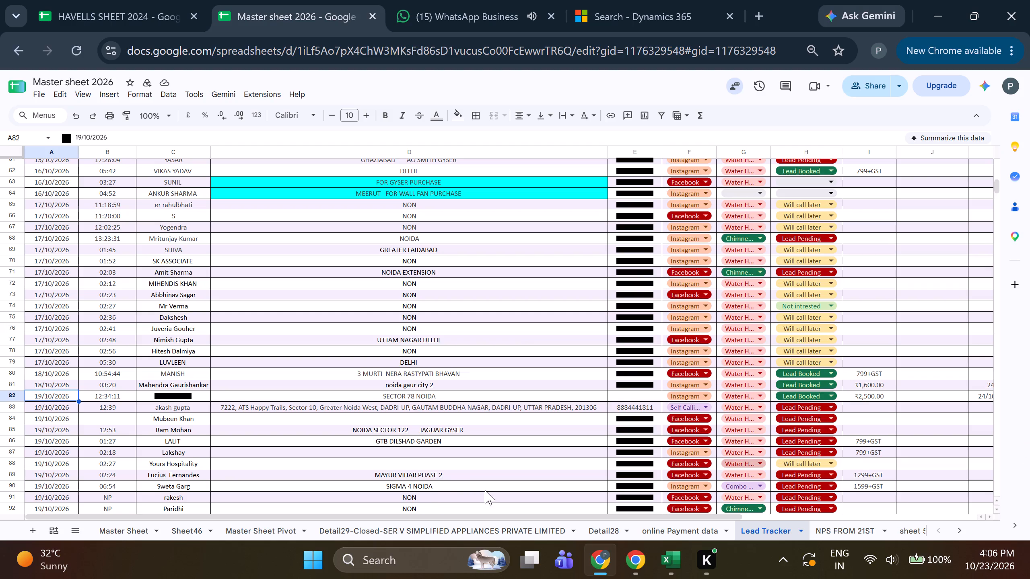
# Examine the working days and appointment dates of the most recent leads at the end of the list.
pyautogui.click(519, 339)
pyautogui.scroll(-3, 499, 325)
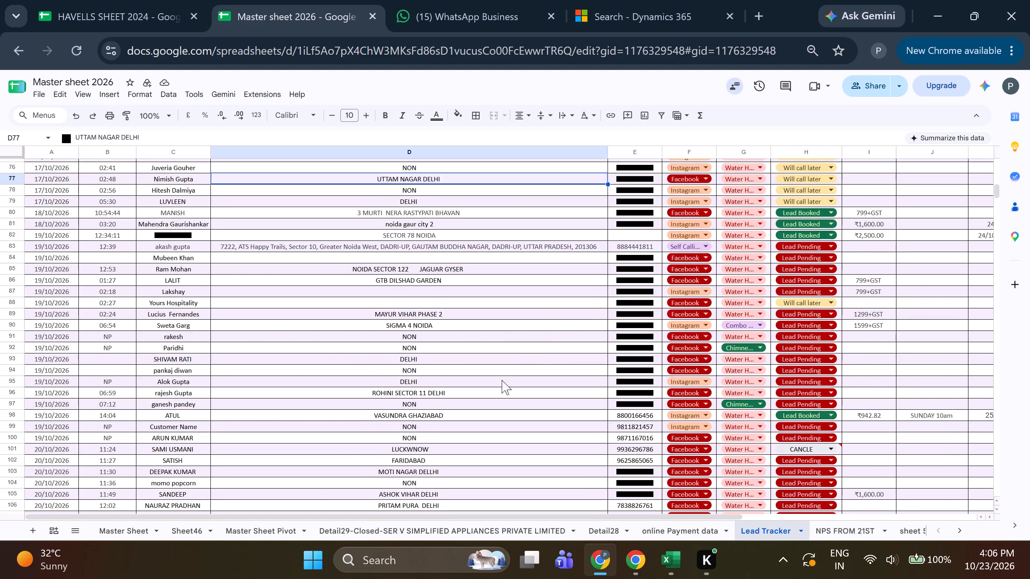
pyautogui.scroll(-1, 541, 374)
pyautogui.scroll(-4, 604, 363)
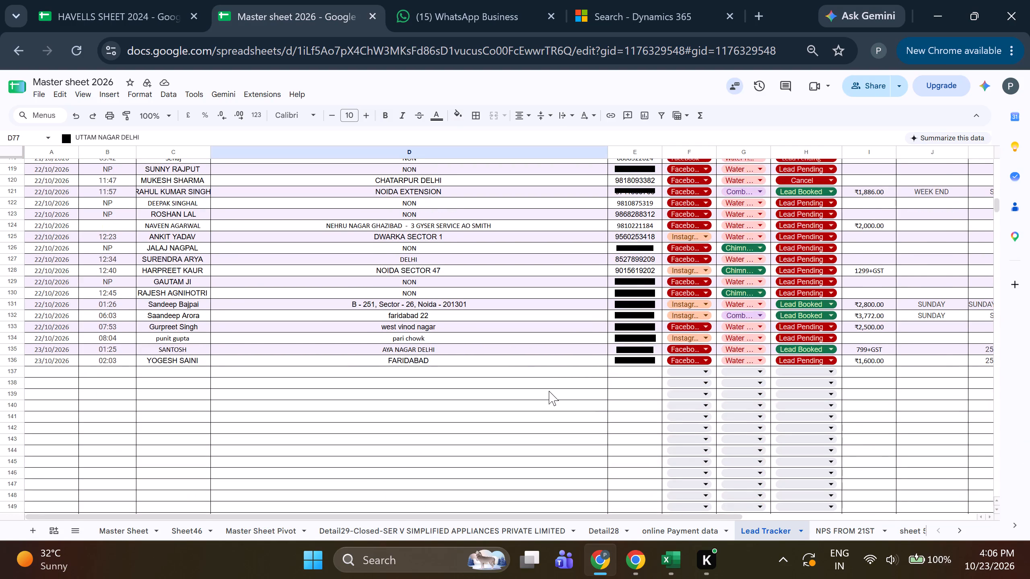
pyautogui.click(927, 350)
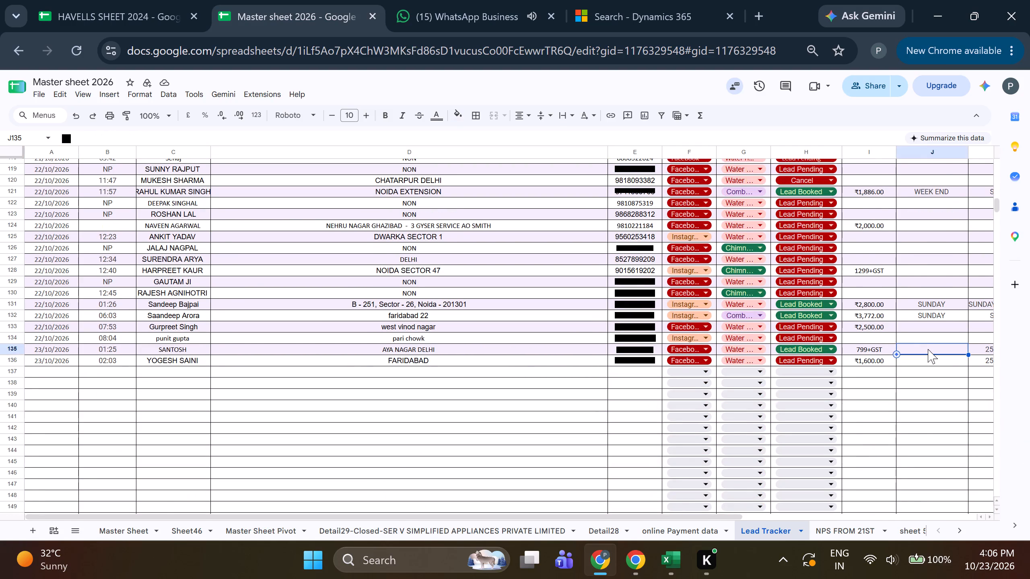
pyautogui.press('Right')
pyautogui.press('Down')
pyautogui.press('Left')
pyautogui.press('Up')
pyautogui.press('Up')
pyautogui.press('Up')
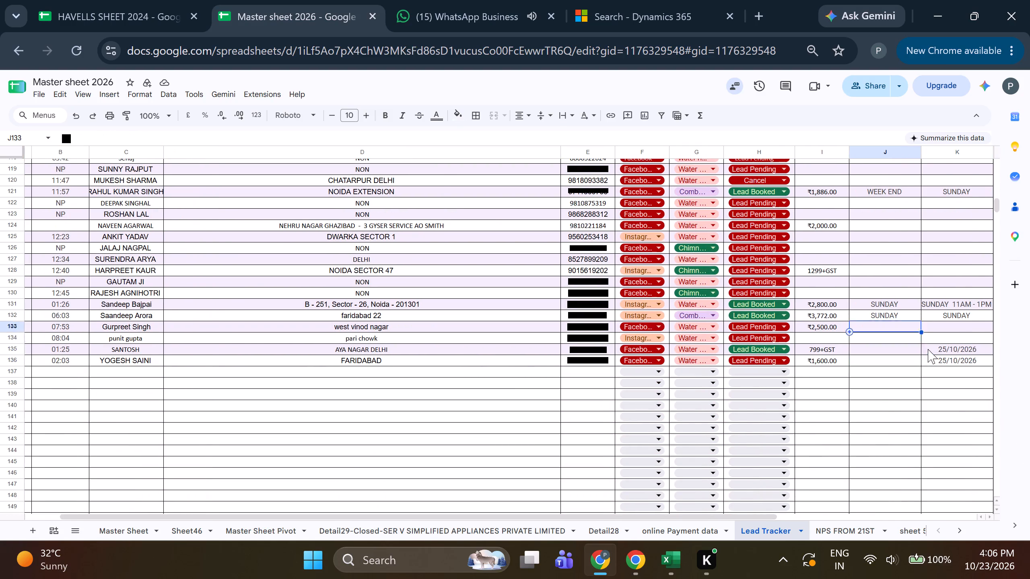
pyautogui.press('Up')
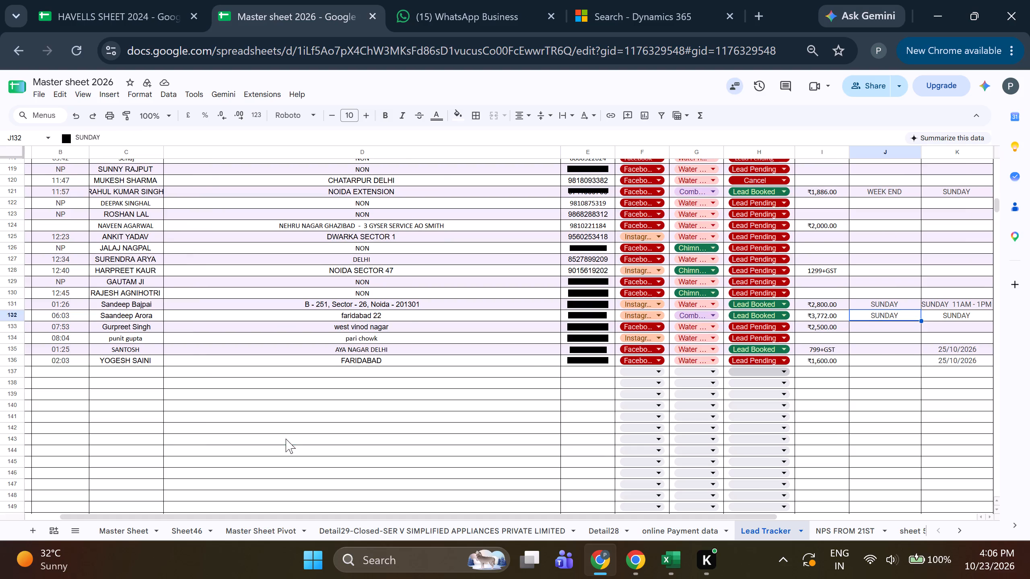
# Turn on a filter for the lead table and limit Lead Status to Lead Booked only.
pyautogui.click(286, 439)
pyautogui.scroll(10, 618, 263)
pyautogui.click(552, 238)
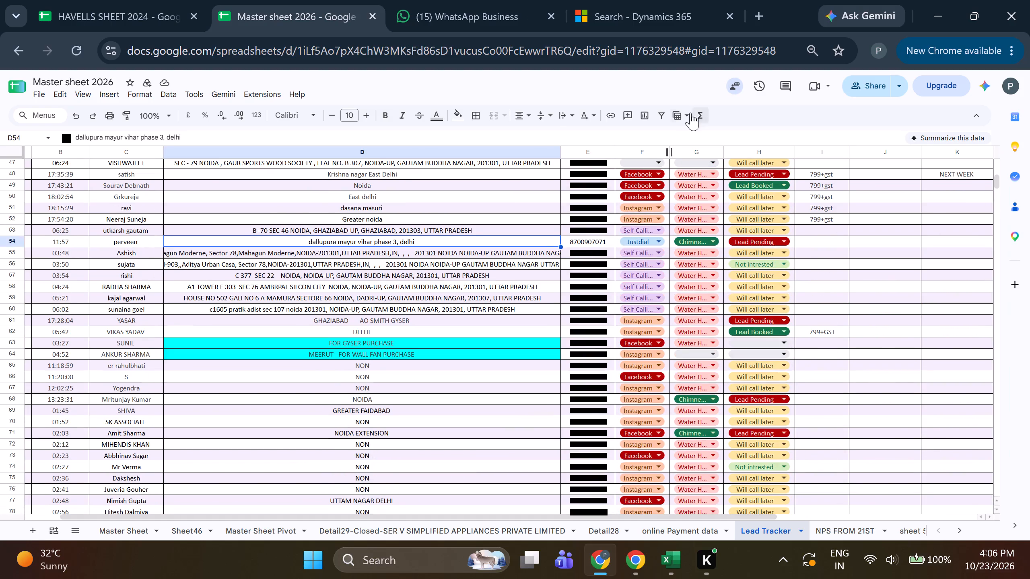
pyautogui.click(659, 115)
pyautogui.scroll(14, 740, 251)
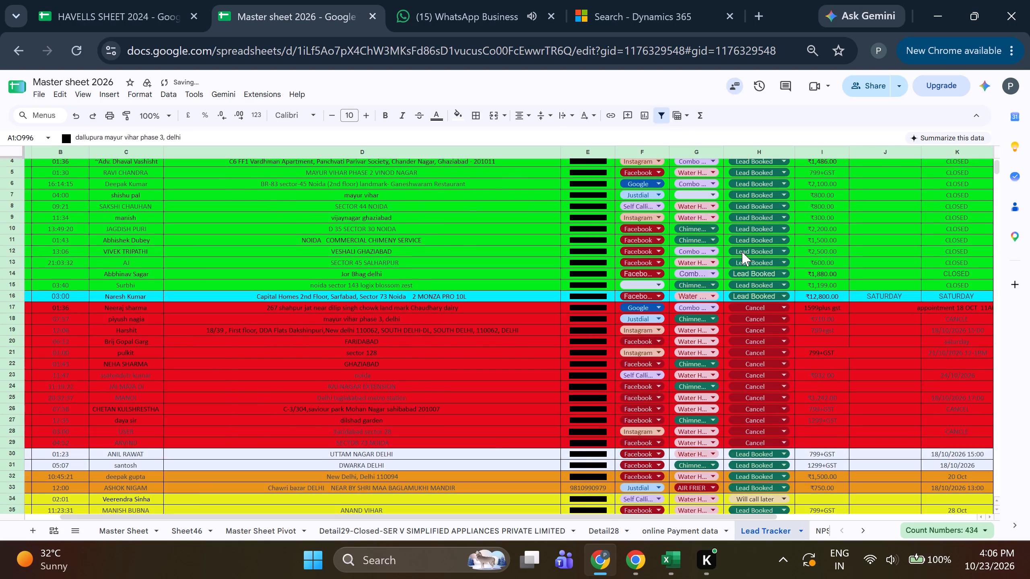
pyautogui.click(787, 163)
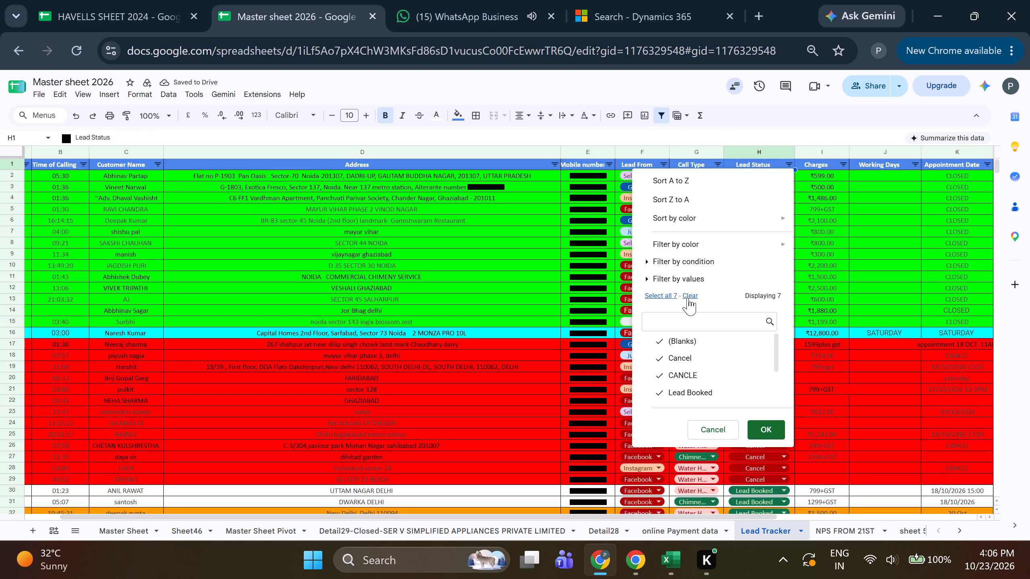
pyautogui.click(692, 290)
pyautogui.click(678, 392)
pyautogui.click(777, 436)
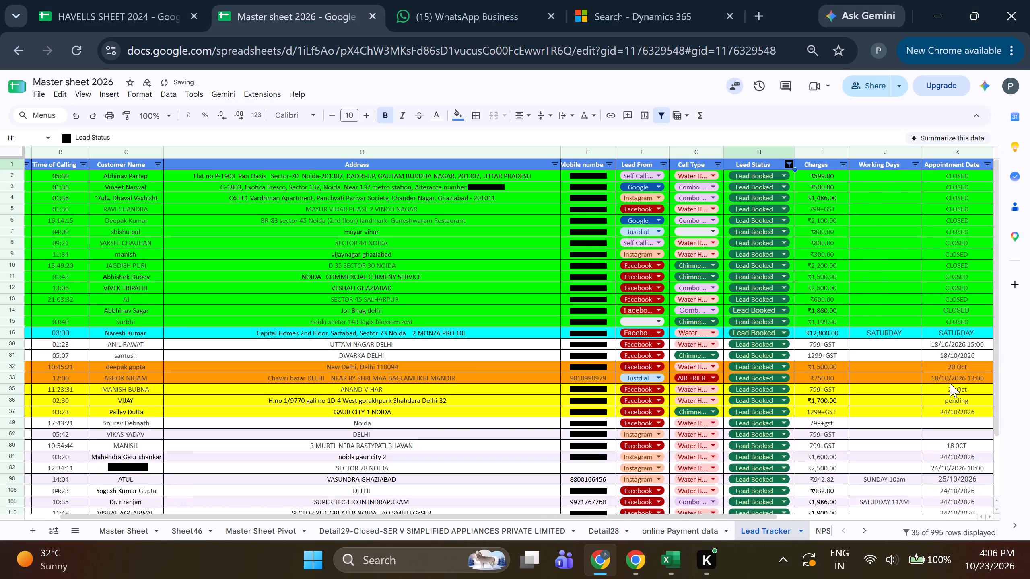
# Exclude CLOSED, pending, 25/10/2026 and 20 Oct from the Appointment Date filter, keeping 24/10/2026 and 24/10/2026 10:00 included.
pyautogui.click(985, 163)
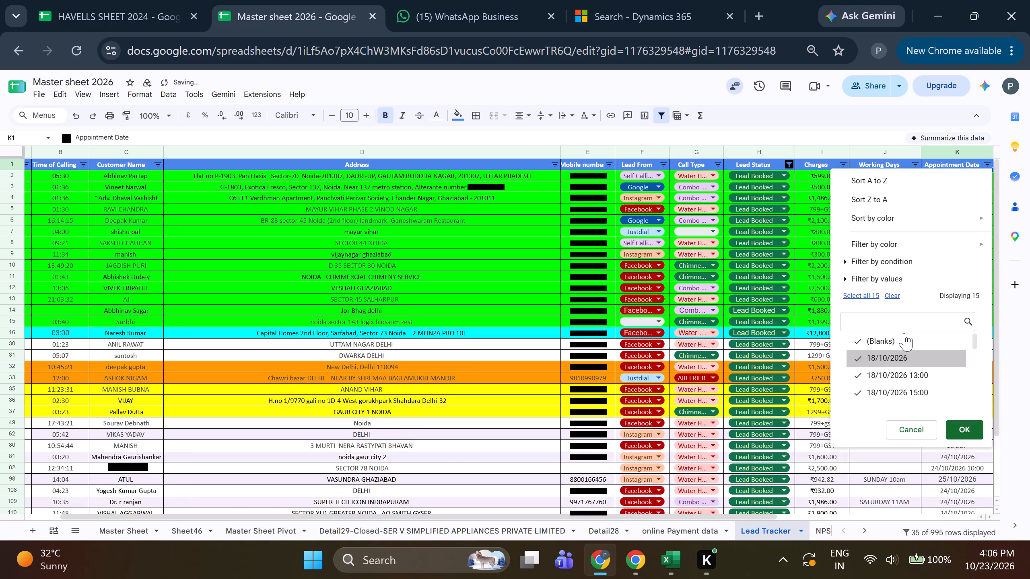
pyautogui.scroll(-2, 908, 335)
pyautogui.click(868, 355)
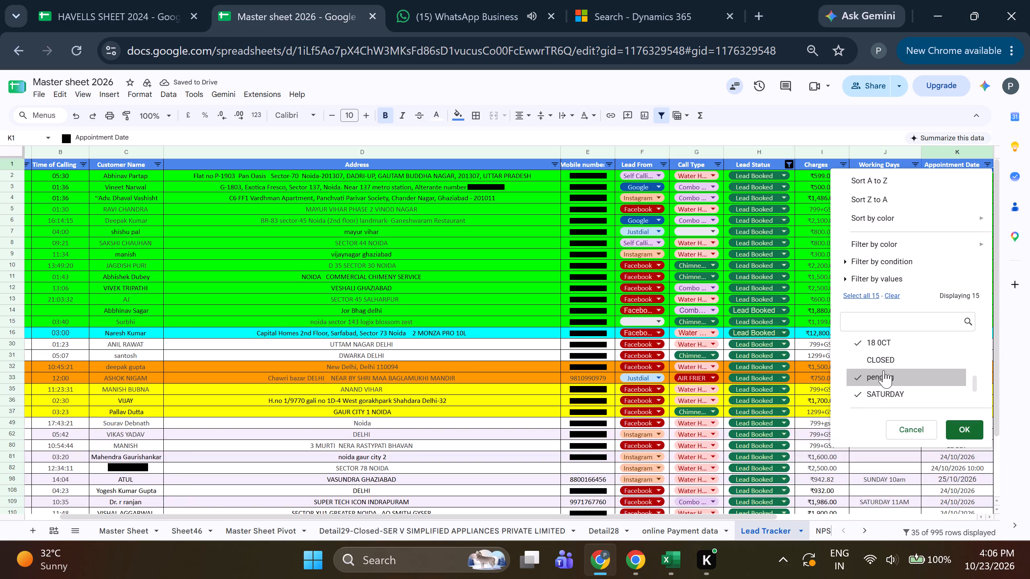
pyautogui.click(884, 372)
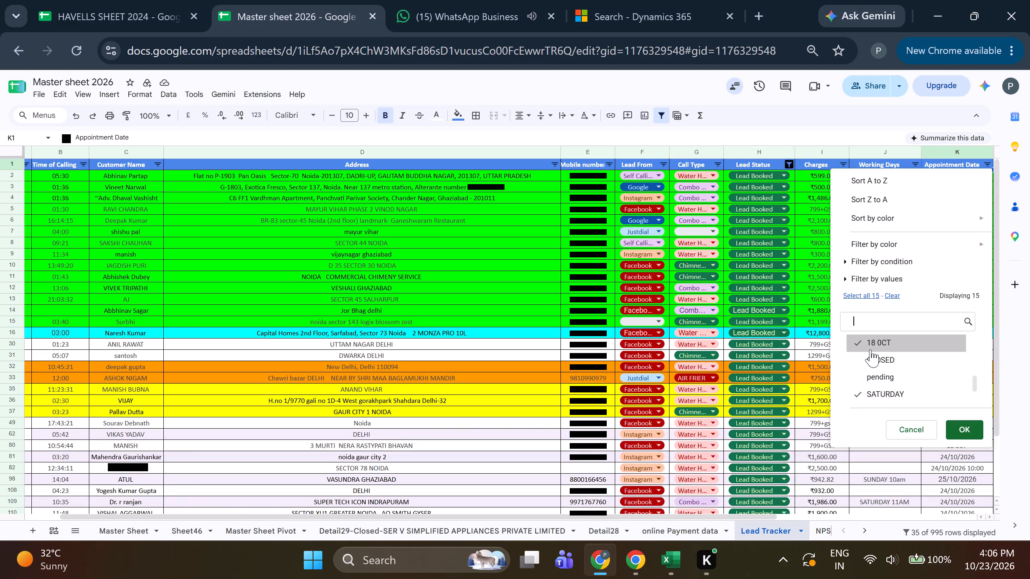
pyautogui.scroll(1, 880, 379)
pyautogui.click(871, 378)
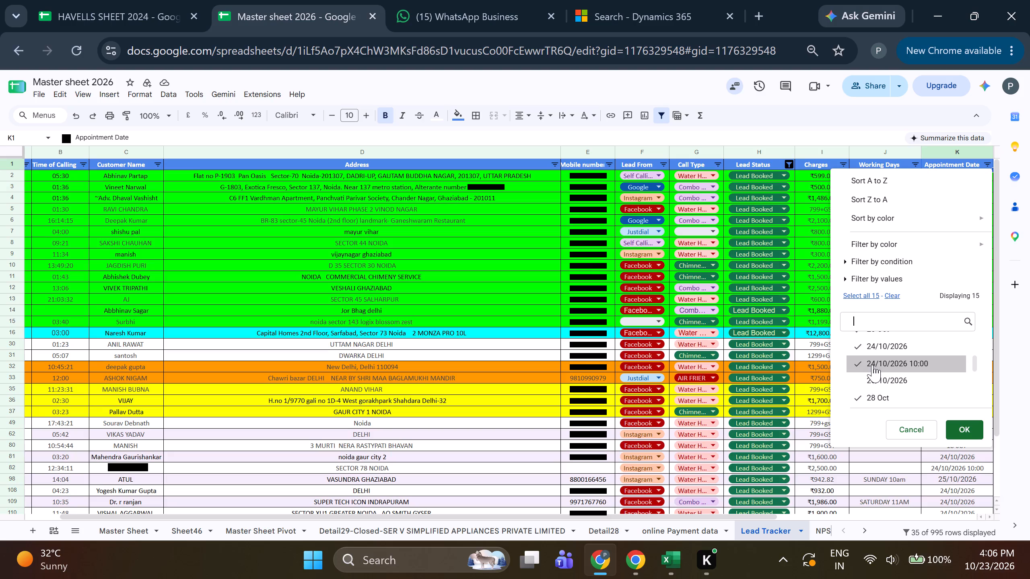
pyautogui.click(872, 365)
pyautogui.click(868, 348)
pyautogui.click(873, 345)
pyautogui.click(868, 361)
pyautogui.scroll(1, 893, 368)
pyautogui.click(884, 397)
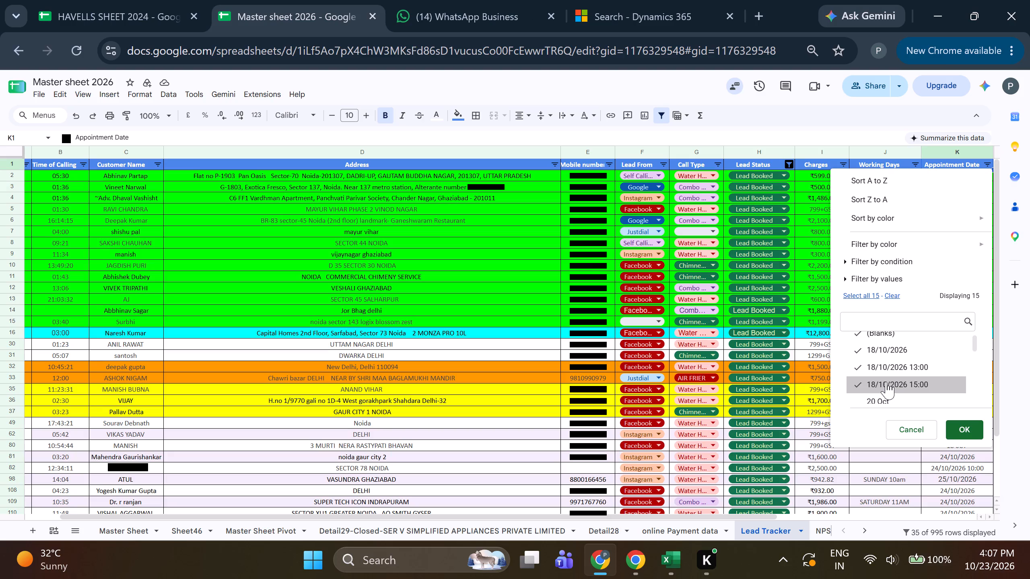
# Exclude 18/10/2026, 18/10/2026 13:00, 18/10/2026 15:00 and blanks from the Appointment Date filter and apply it.
pyautogui.click(886, 381)
pyautogui.click(882, 368)
pyautogui.click(883, 357)
pyautogui.scroll(1, 890, 377)
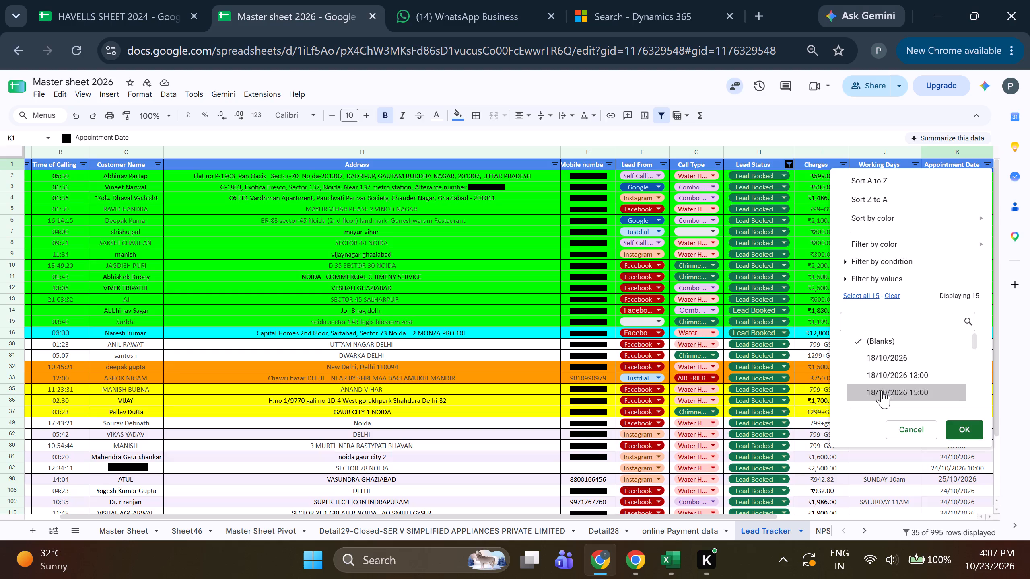
pyautogui.click(883, 339)
pyautogui.scroll(-4, 906, 363)
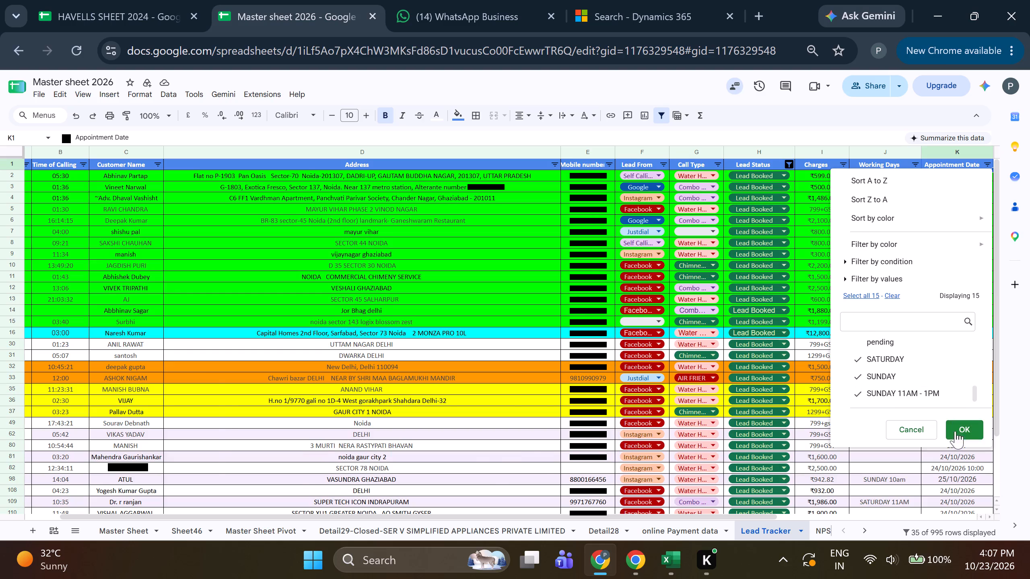
pyautogui.click(953, 428)
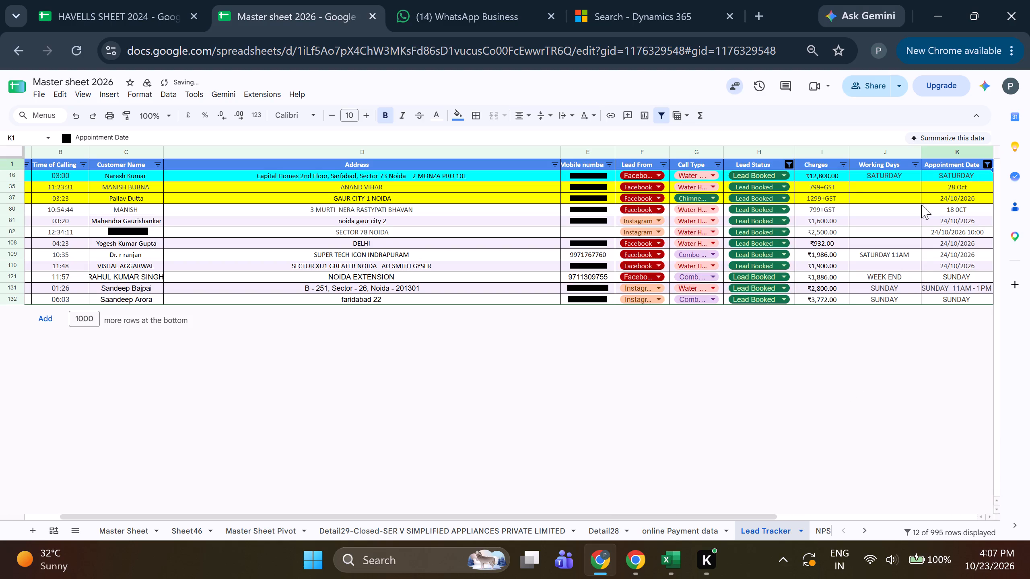
pyautogui.click(981, 168)
pyautogui.click(983, 165)
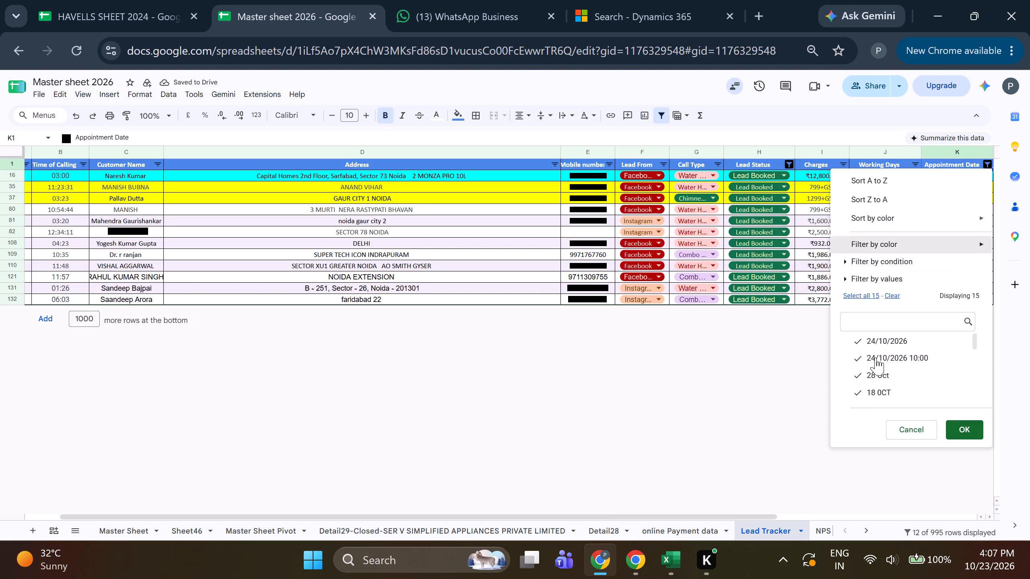
pyautogui.scroll(-6, 907, 371)
pyautogui.scroll(1, 896, 388)
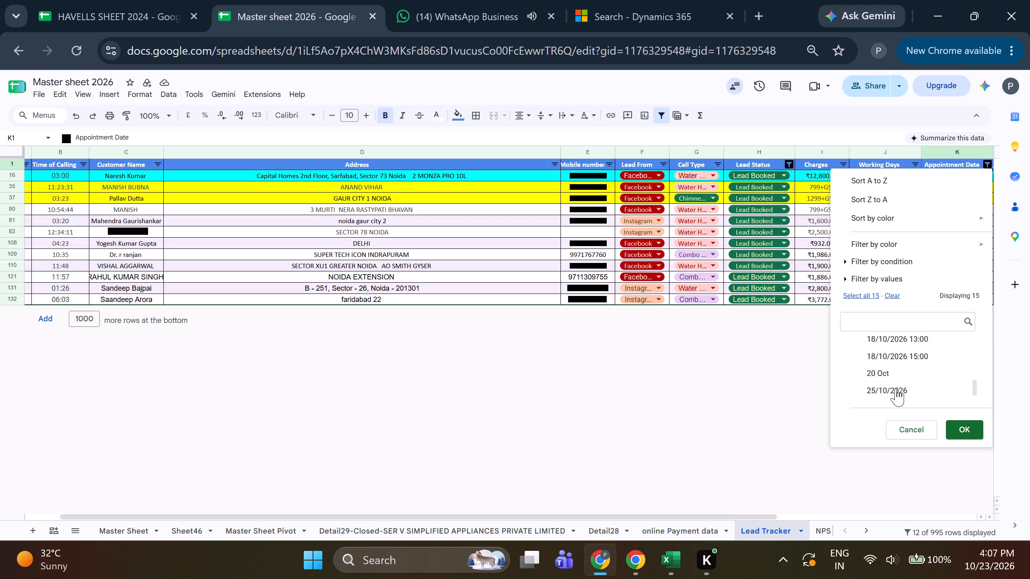